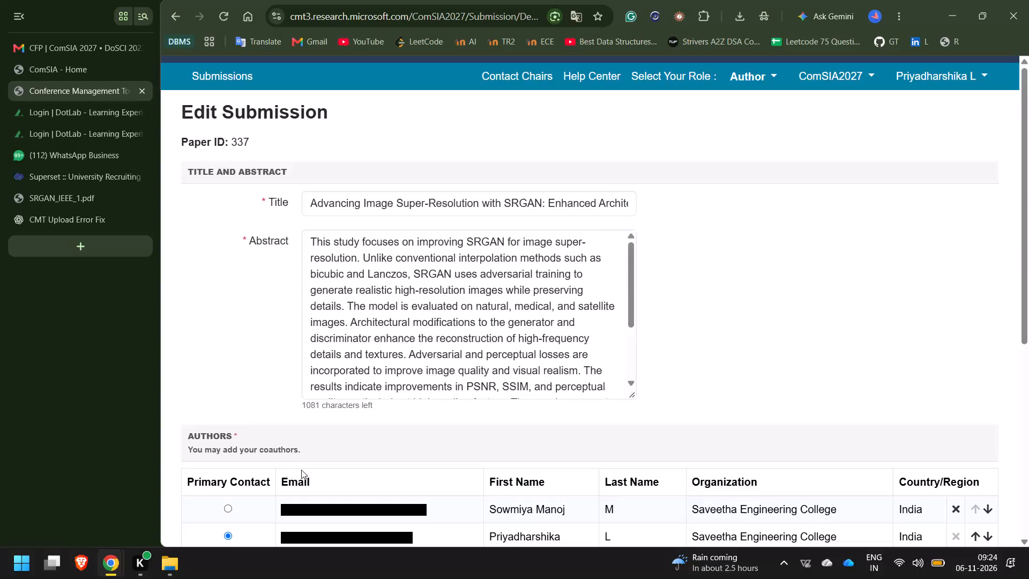
# Upload SRGAN_IEEE_1.docx from the PPRS folder in Downloads as the submission file for paper 337 and save the changes.
pyautogui.scroll(-8, 475, 379)
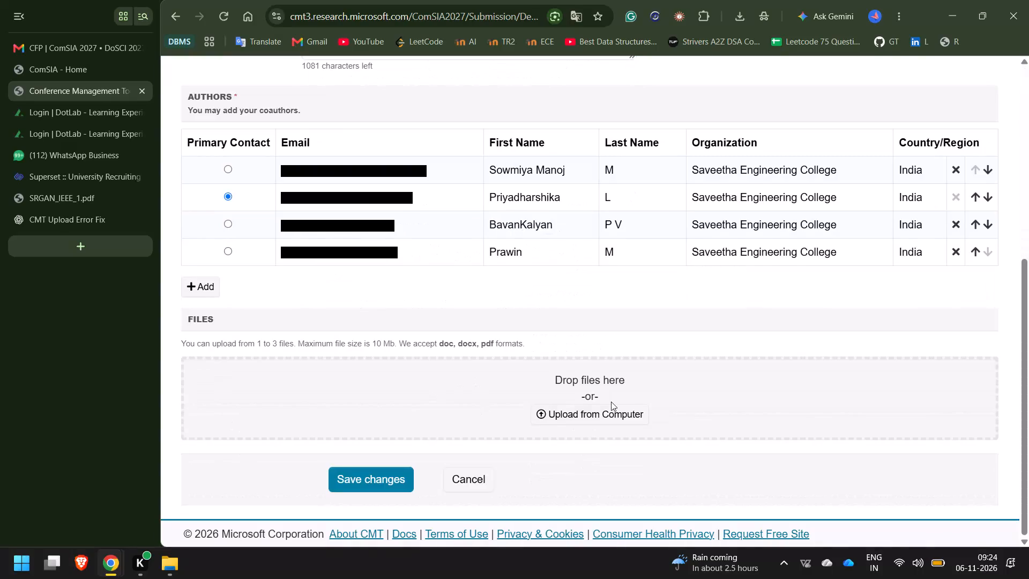
pyautogui.click(606, 418)
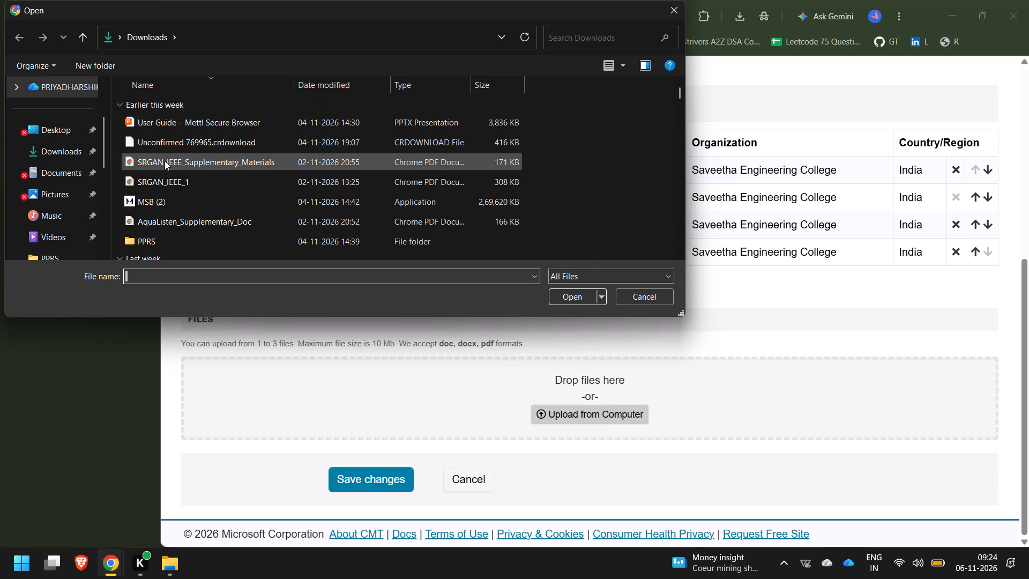
pyautogui.doubleClick(142, 238)
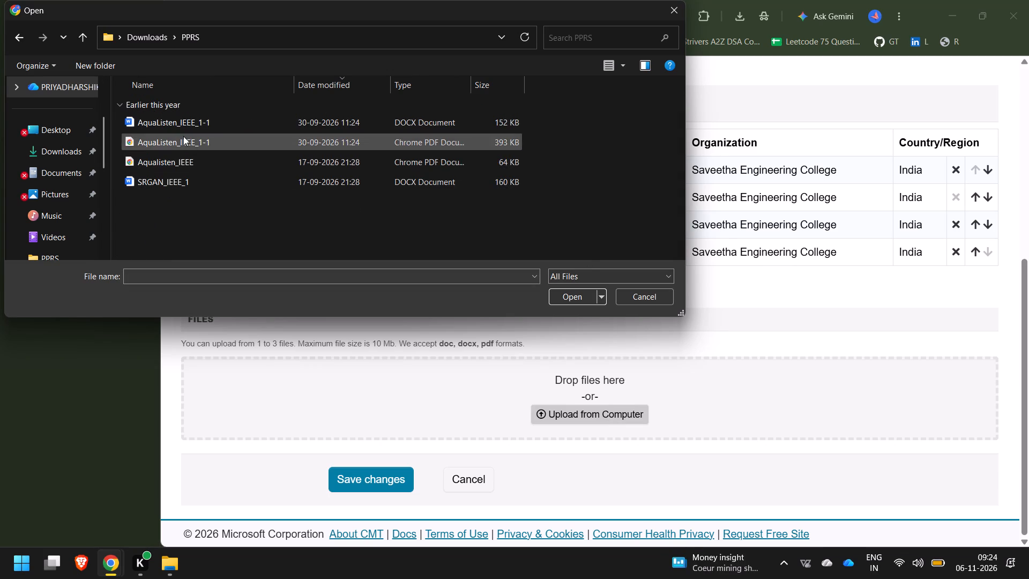
pyautogui.click(168, 183)
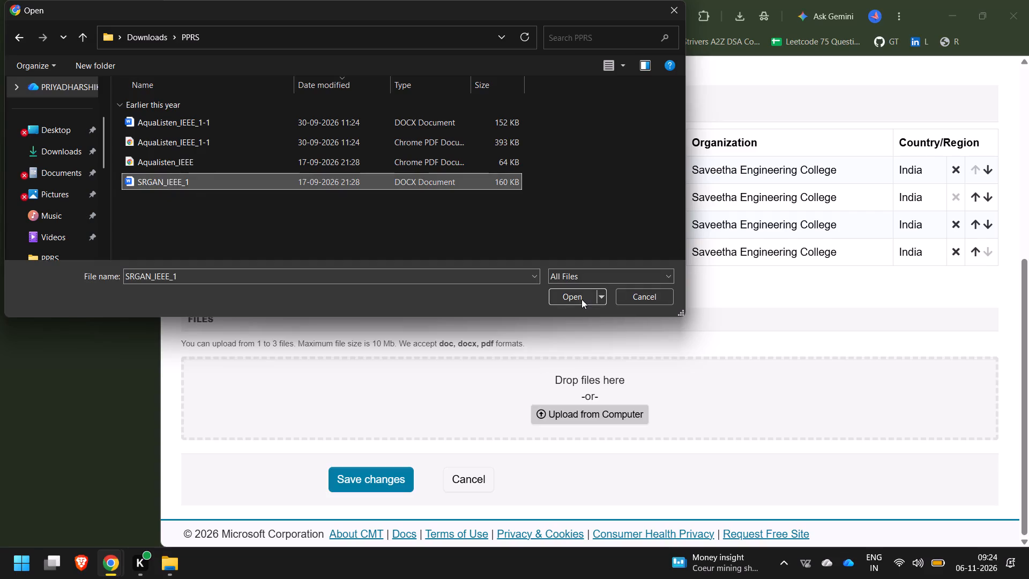
pyautogui.click(579, 299)
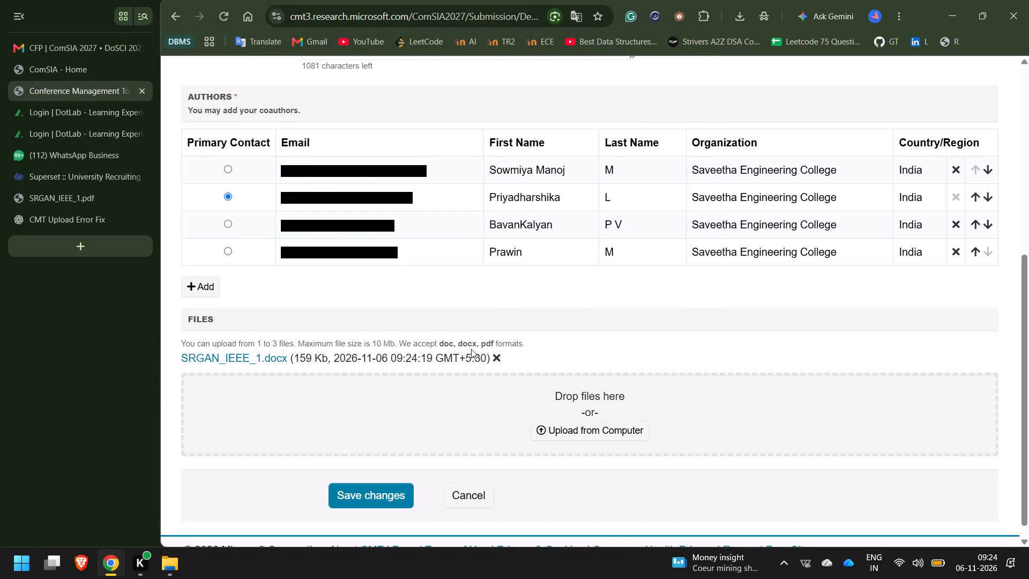
pyautogui.scroll(-1, 654, 328)
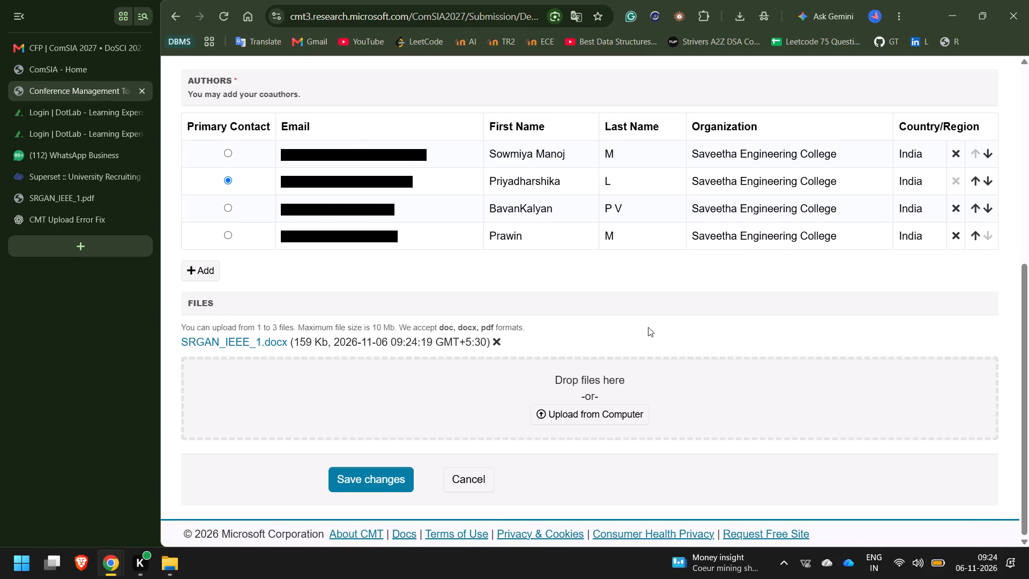
pyautogui.click(377, 478)
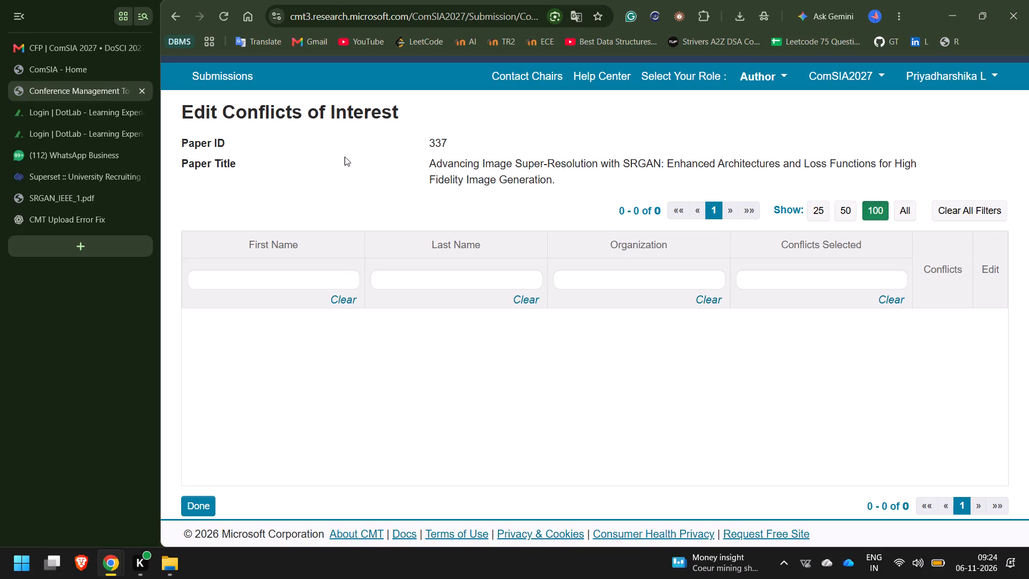
# Filter the conflicts of interest table by the primary author's first name, last-name initial and organization "Saveetha Engineering Collage".
pyautogui.click(275, 285)
pyautogui.write('Priyadharshika')
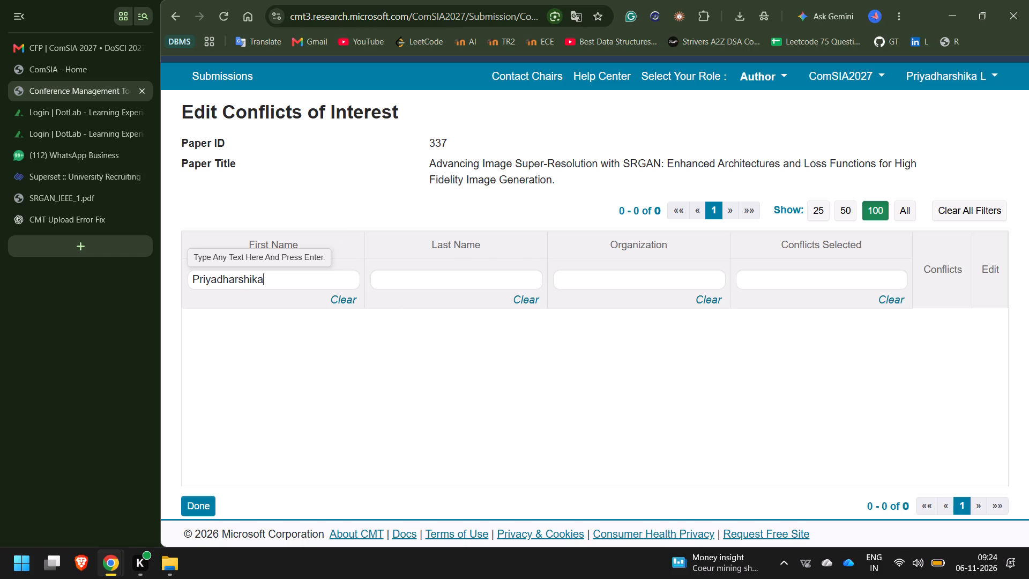
pyautogui.click(402, 272)
pyautogui.hotkey('shift', 'l')
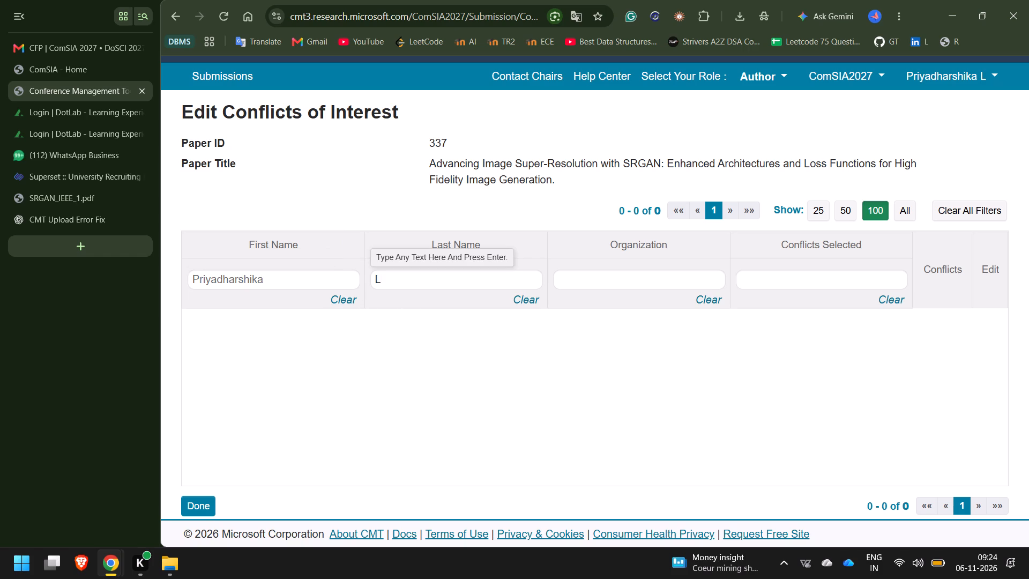
pyautogui.click(585, 285)
pyautogui.write('Saveetha Engineering')
pyautogui.press('space')
pyautogui.write('Collge')
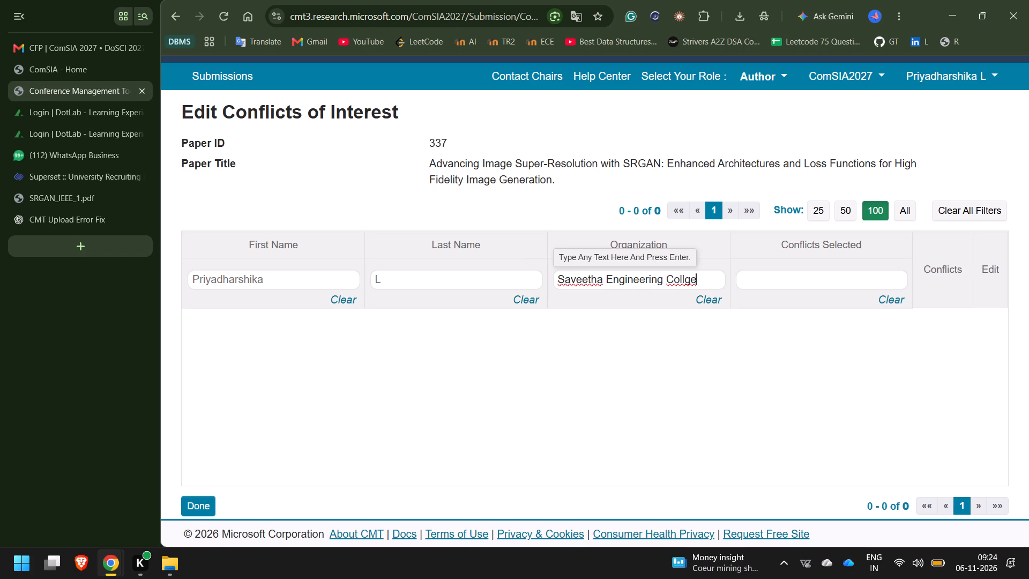
pyautogui.press('BackSpace')
pyautogui.press('BackSpace')
pyautogui.write('age')
# Set the Conflicts Selected filter to No only.
pyautogui.click(782, 271)
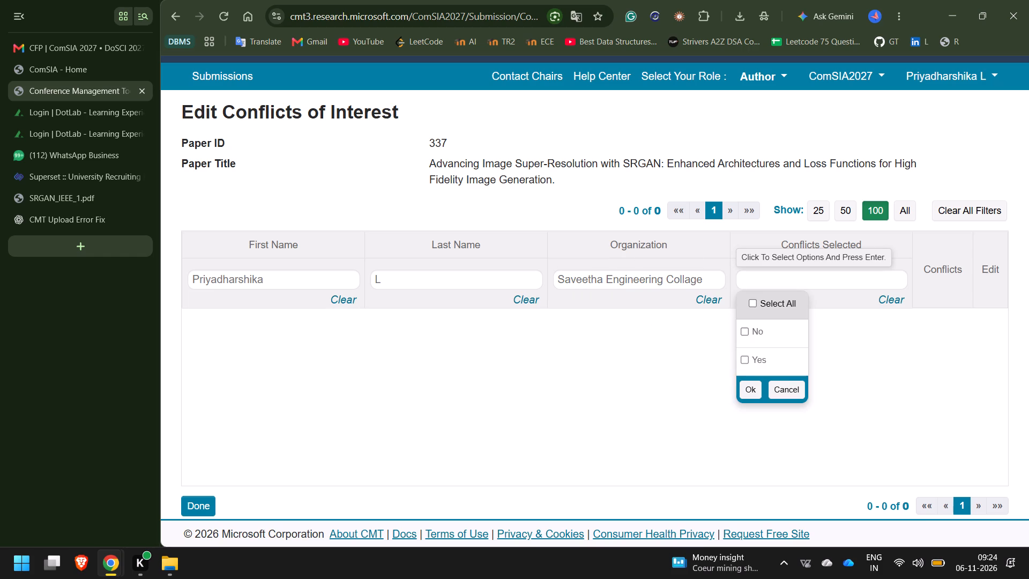
pyautogui.click(754, 336)
pyautogui.click(746, 362)
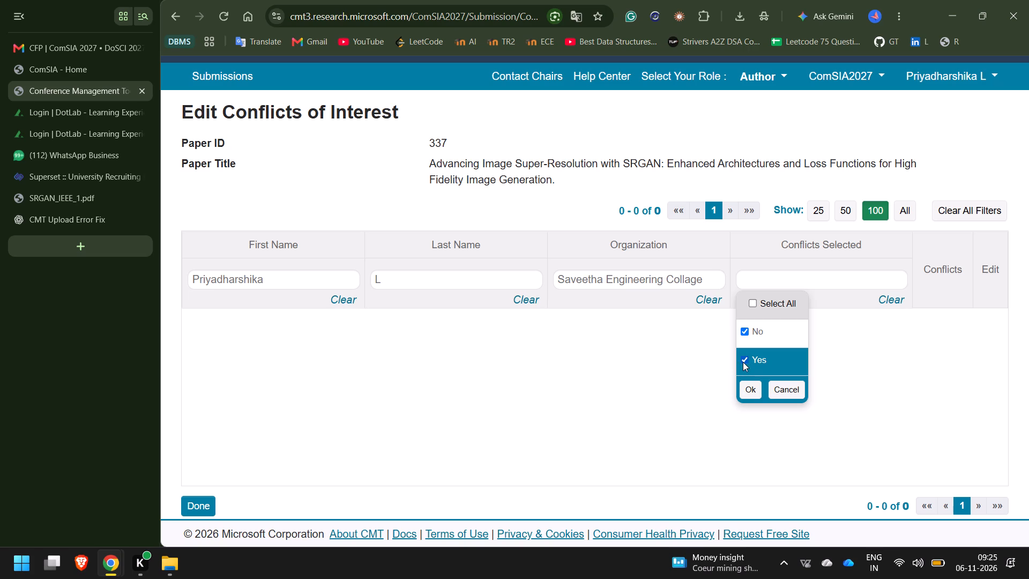
pyautogui.click(743, 362)
pyautogui.click(749, 396)
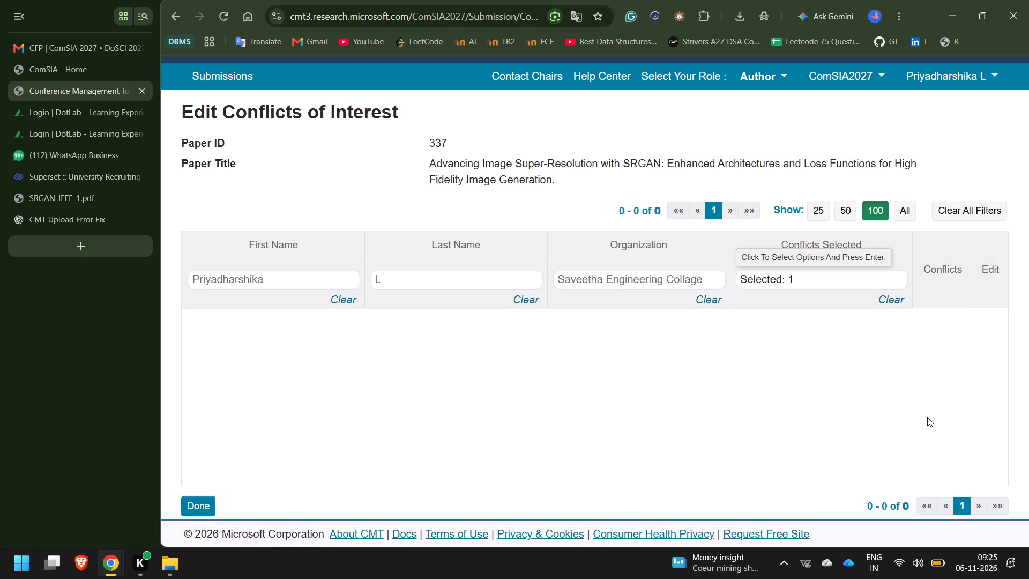
# Finish editing the conflicts of interest and return from the submission summary to the Author Console.
pyautogui.click(199, 509)
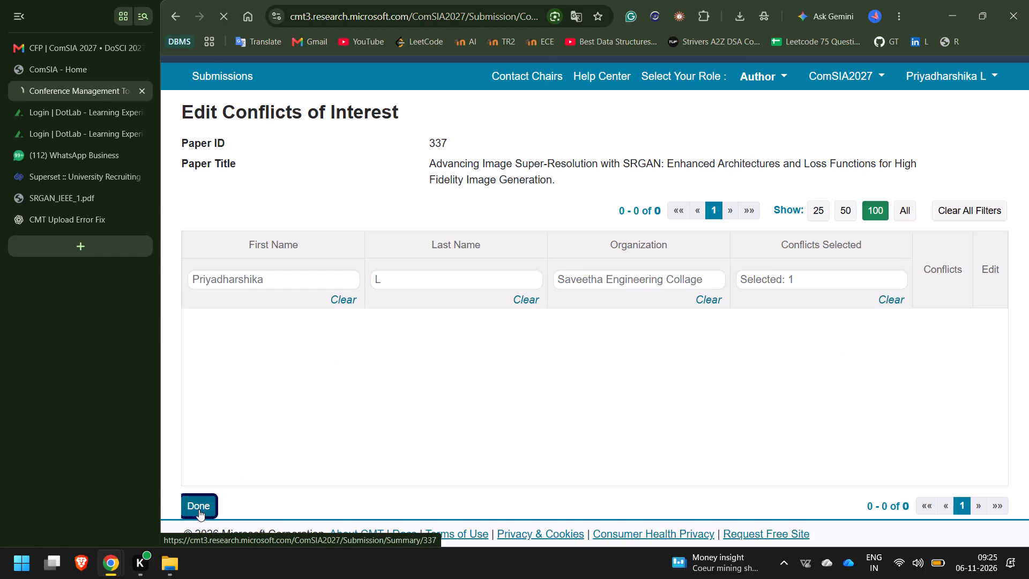
pyautogui.scroll(-3, 520, 407)
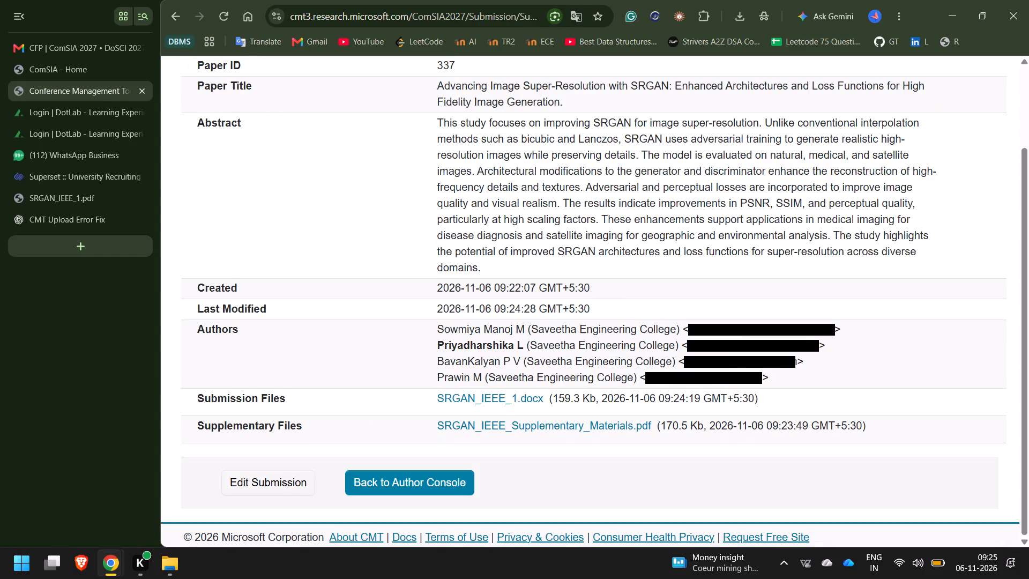
pyautogui.scroll(-1, 520, 407)
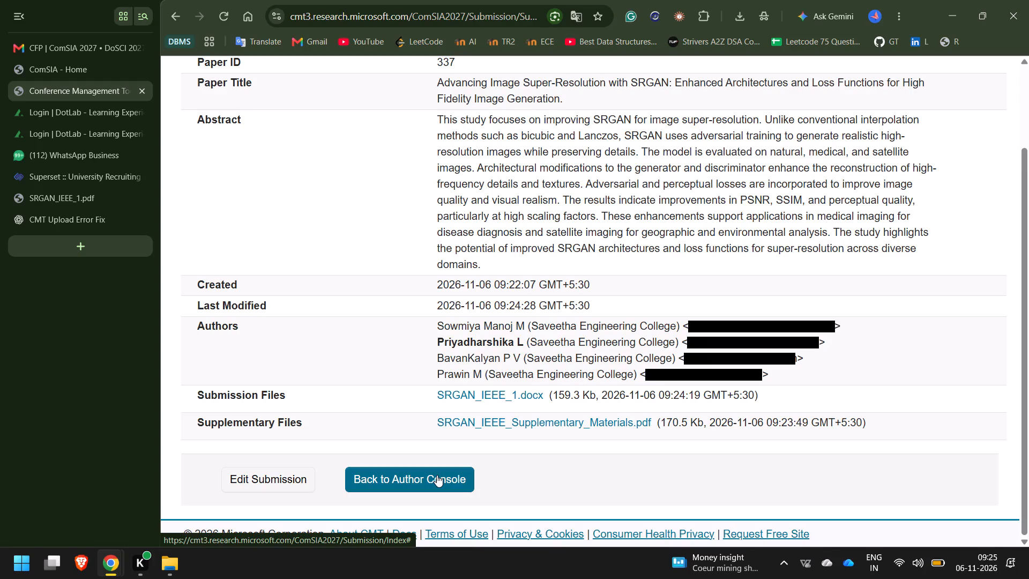
pyautogui.click(437, 475)
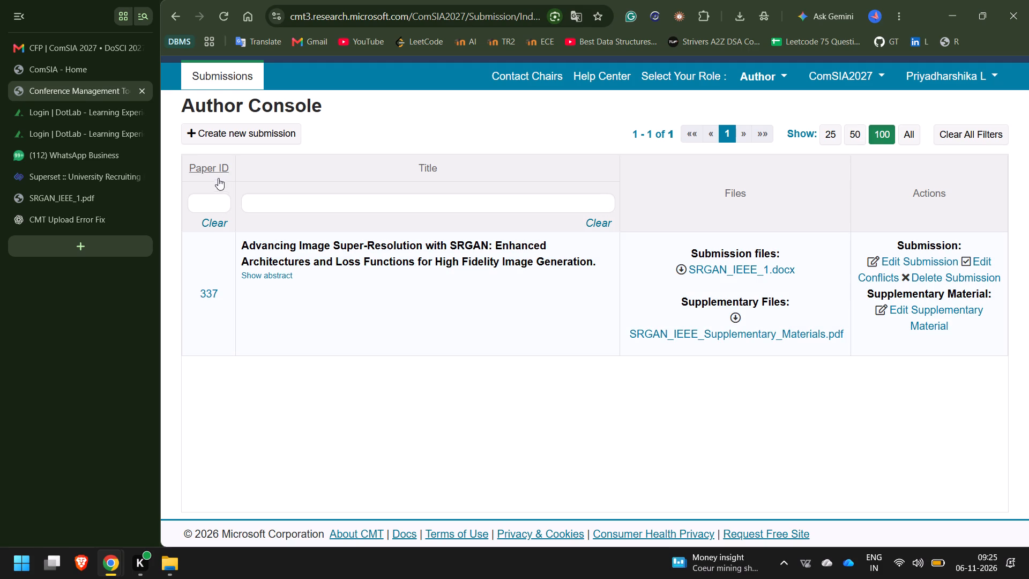
# Start creating a new submission for ComSIA2027.
pyautogui.click(221, 124)
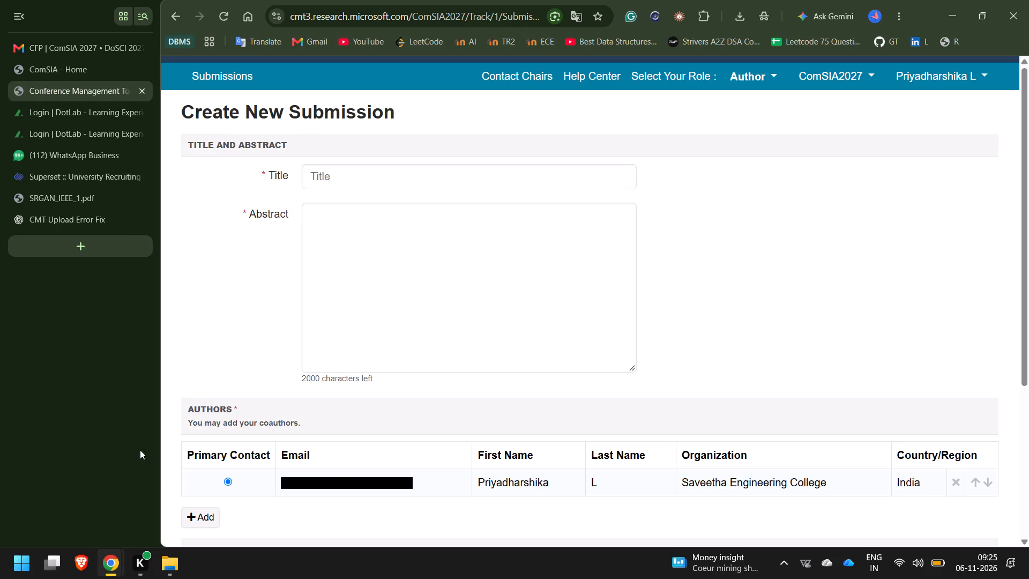
# Switch to File Explorer and open Aqualisten_IEEE.pdf and AquaListen_IEEE_1-1.pdf from the PPRS folder in Downloads.
pyautogui.click(173, 566)
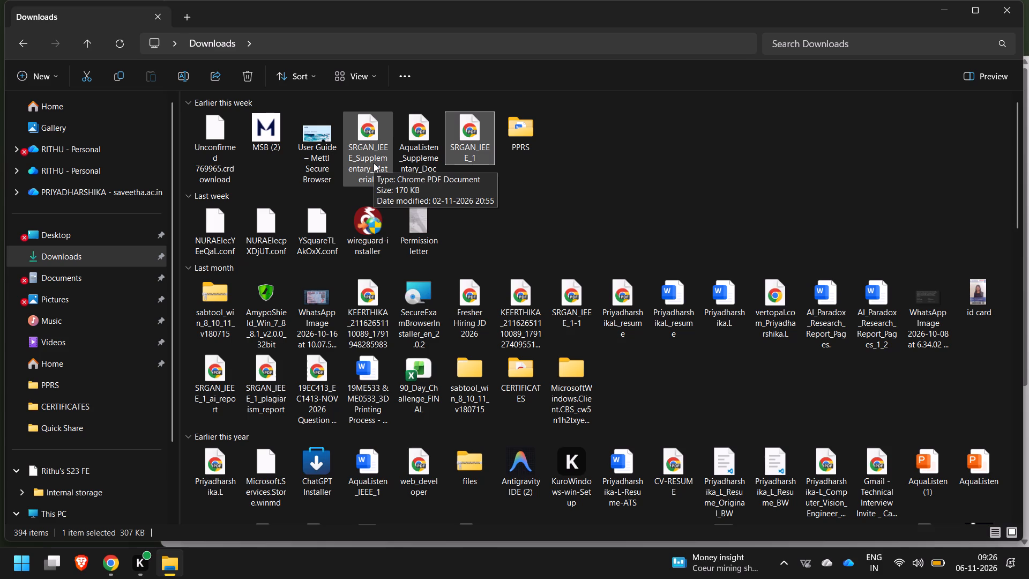
pyautogui.hotkey('alt', 'Tab')
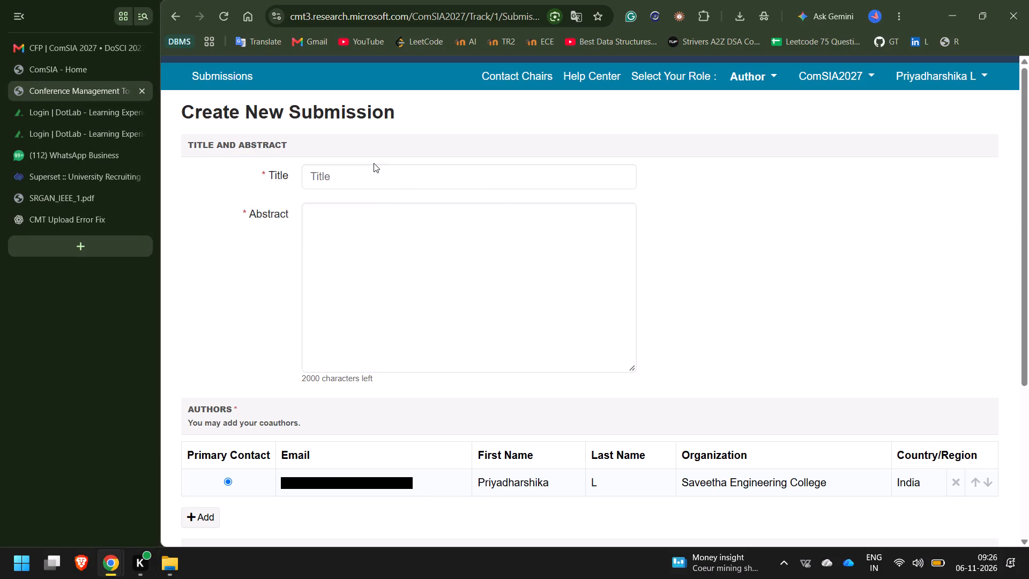
pyautogui.click(173, 560)
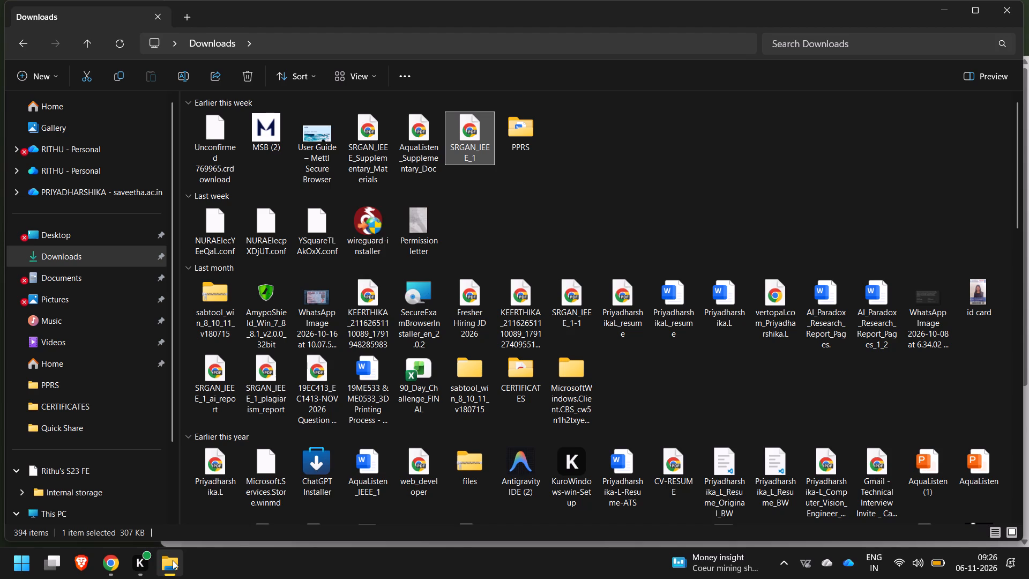
pyautogui.doubleClick(527, 129)
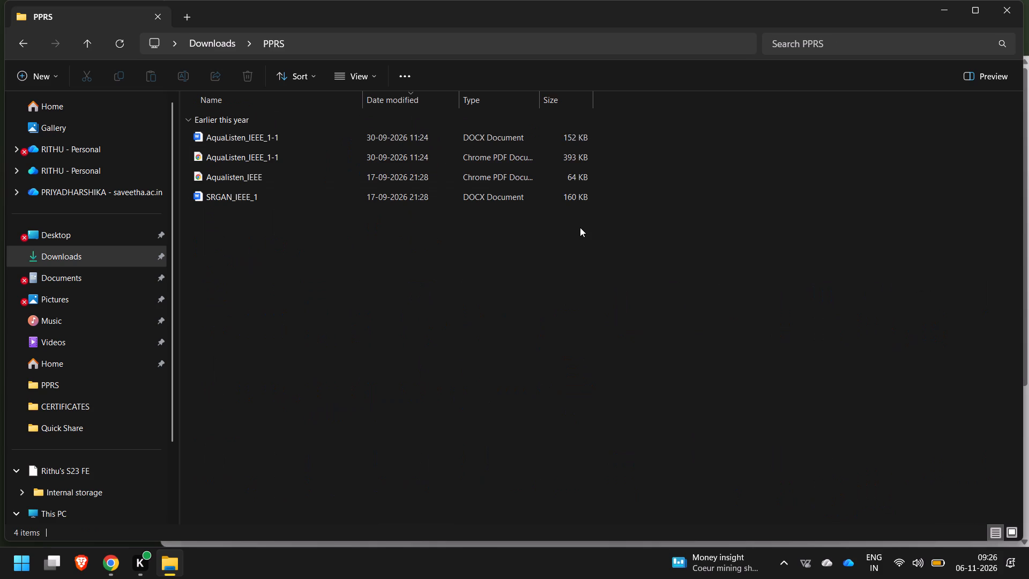
pyautogui.press('Tab')
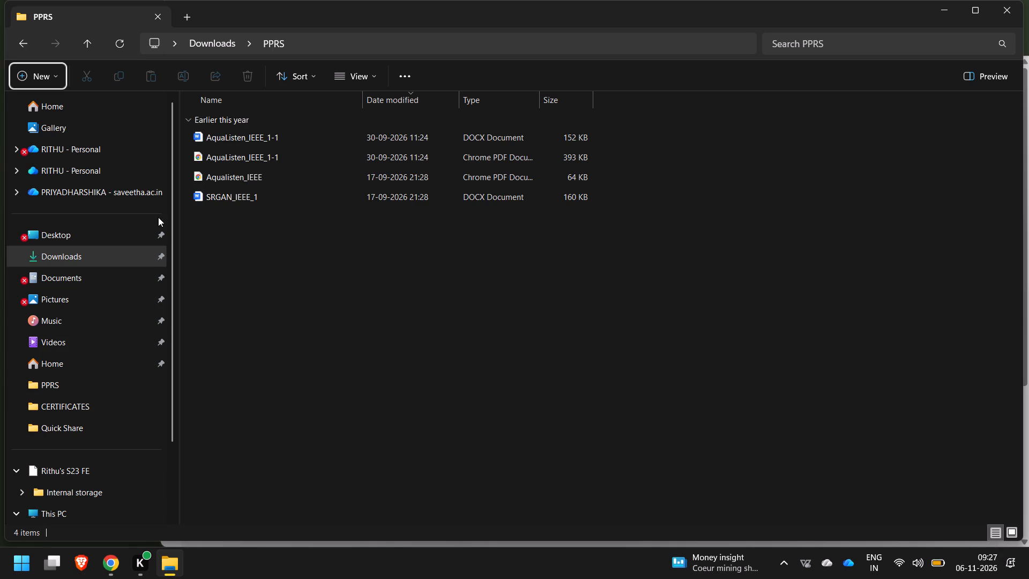
pyautogui.doubleClick(238, 174)
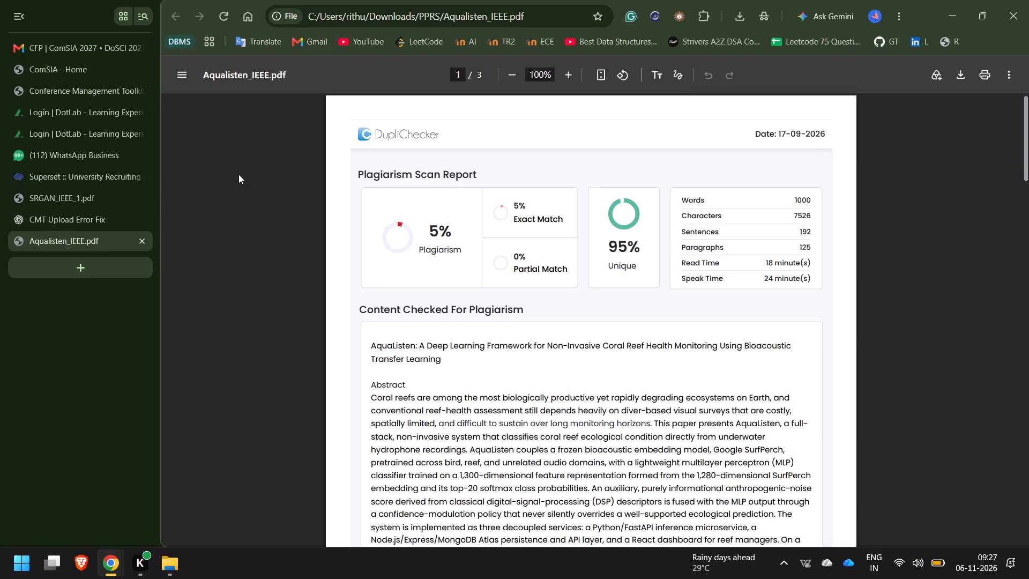
pyautogui.hotkey('alt', 'Tab')
pyautogui.doubleClick(248, 160)
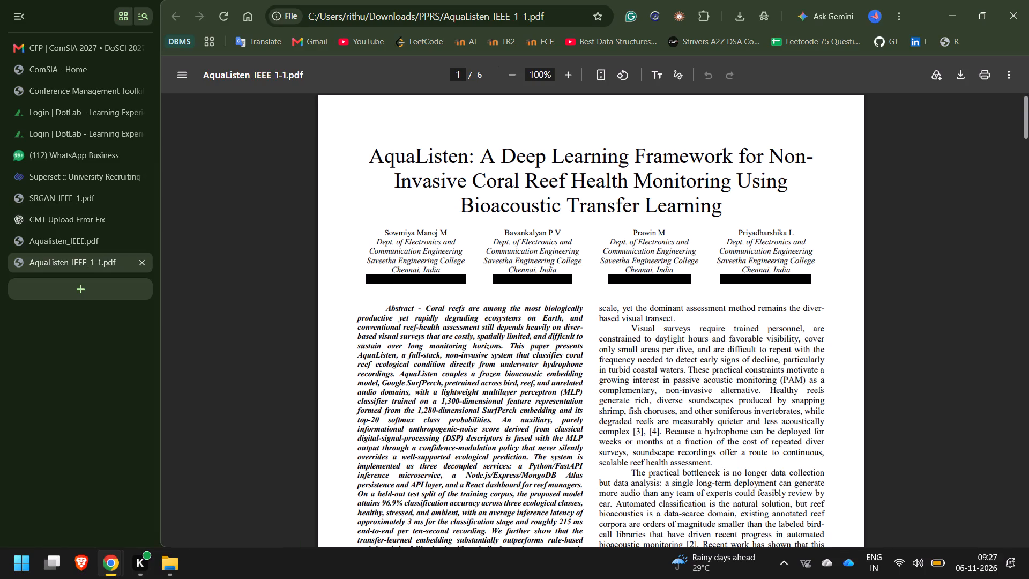
# Copy the full paper title from the first page of AquaListen_IEEE_1-1.pdf.
pyautogui.moveTo(369, 155); pyautogui.dragTo(735, 211)
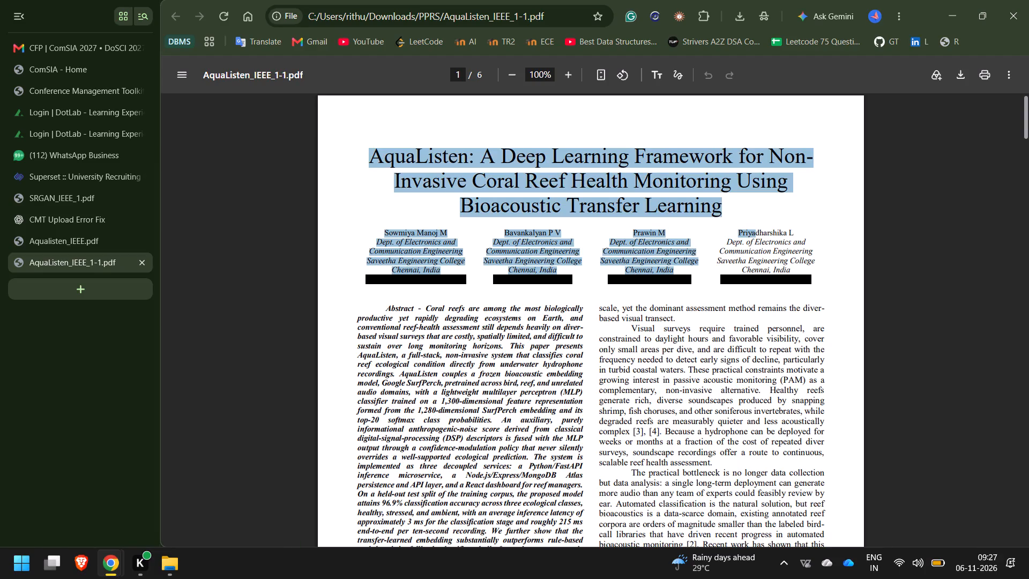
pyautogui.moveTo(735, 211); pyautogui.dragTo(721, 204)
pyautogui.hotkey('ctrl', 'c')
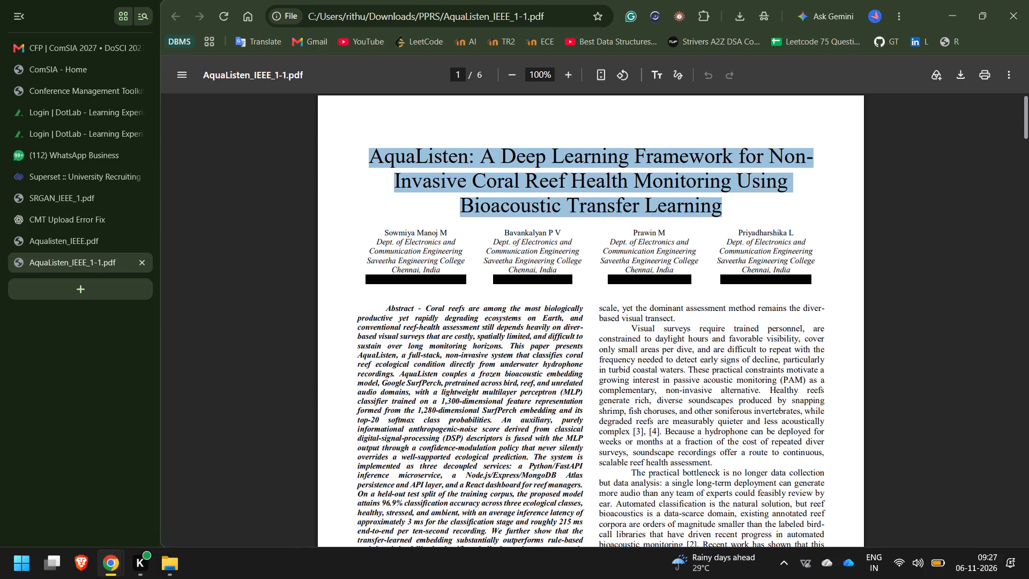
# Close the Aqualisten_IEEE.pdf plagiarism report.
pyautogui.click(67, 244)
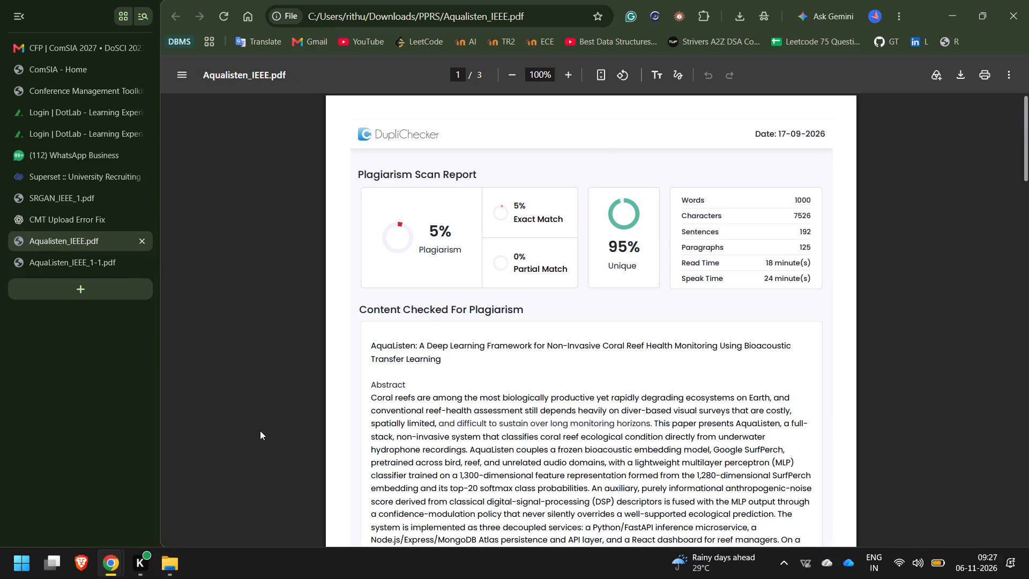
pyautogui.click(142, 243)
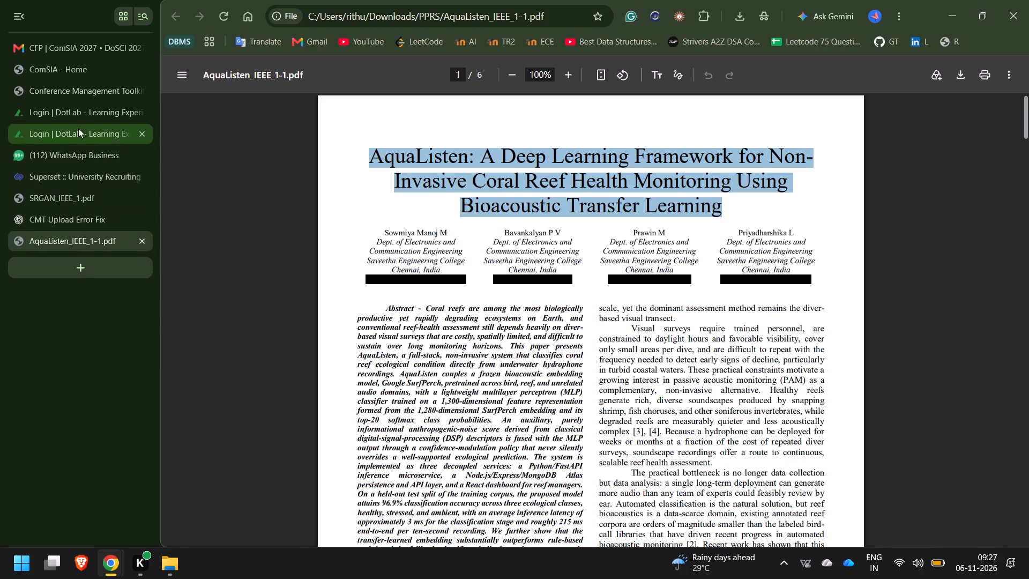
# Place the submission form's browser tab after the AquaListen paper and paste the copied title into the Title field.
pyautogui.moveTo(78, 88); pyautogui.dragTo(69, 237)
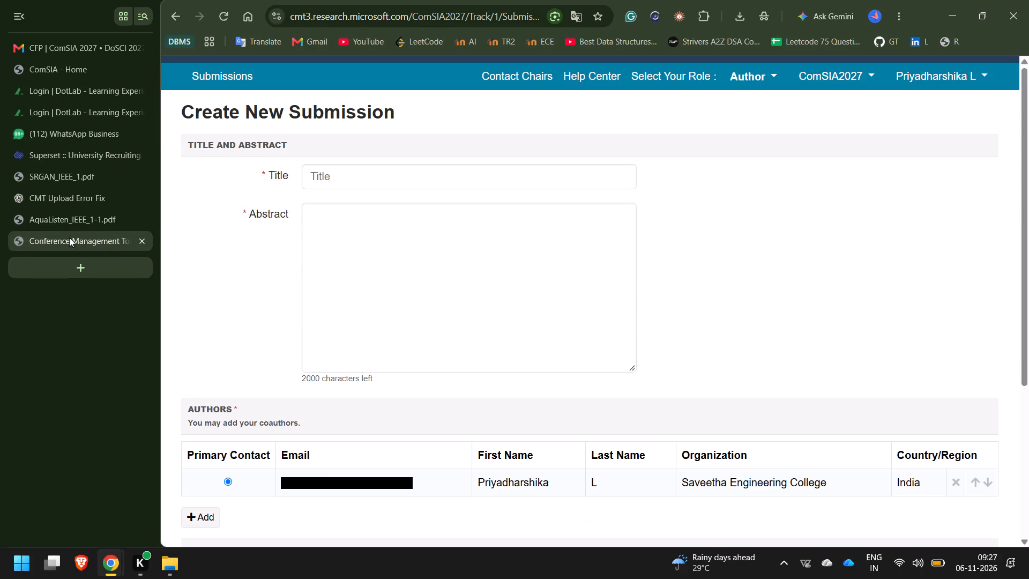
pyautogui.click(393, 225)
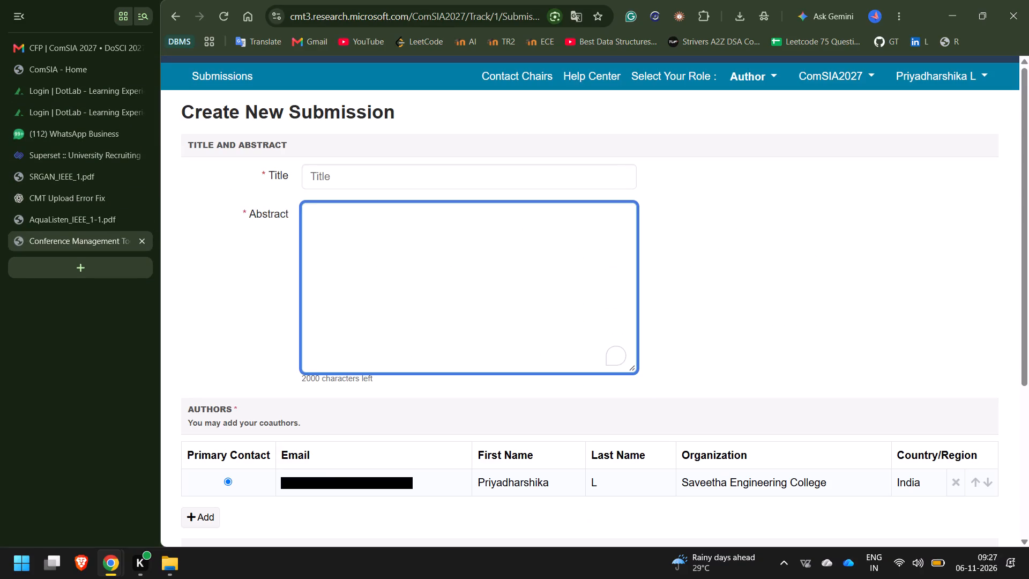
pyautogui.click(352, 174)
pyautogui.hotkey('ctrl', 'v')
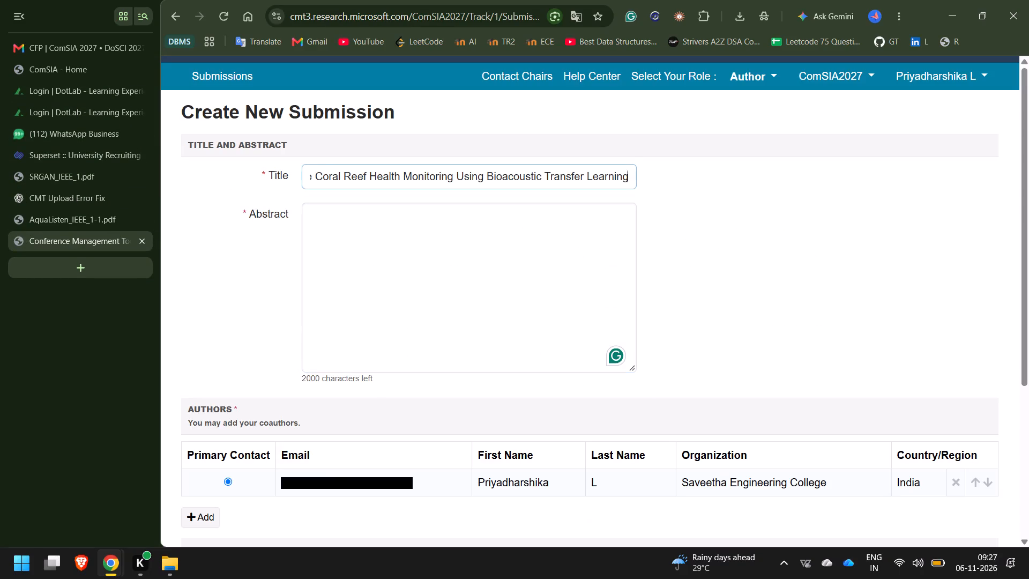
# Hyphenate "Bioacoustic" as "Bio-acoustic" in the new submission's title.
pyautogui.click(510, 177)
pyautogui.press('Left')
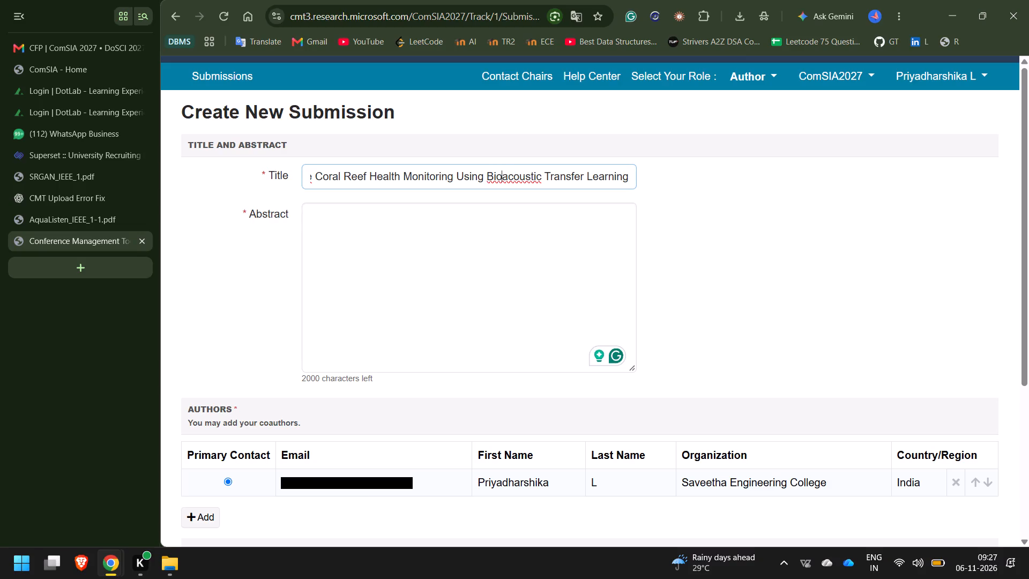
pyautogui.press('-')
pyautogui.click(398, 170)
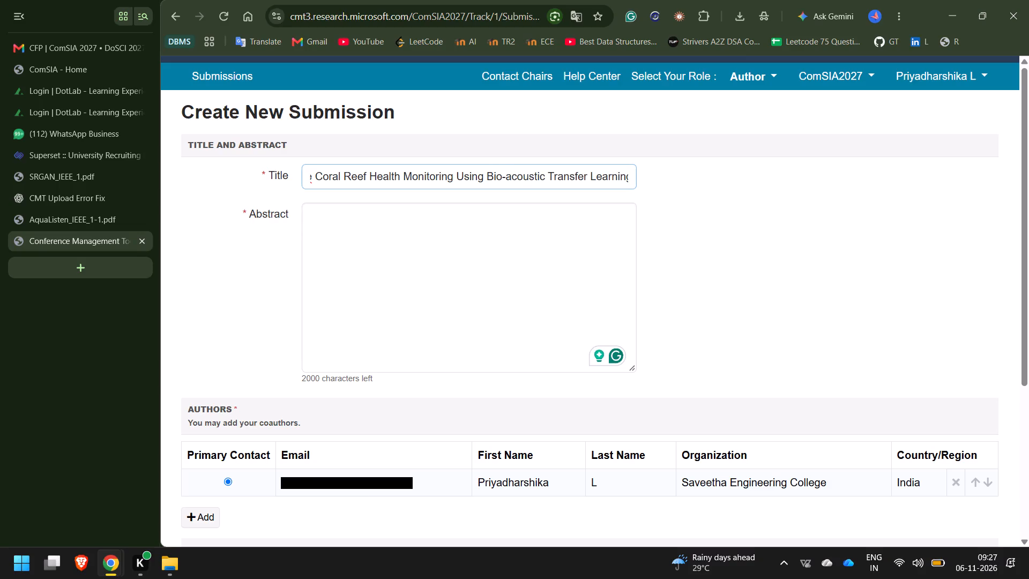
# Hyphenate "NonInvasive" as "Non-Invasive" in the new submission's title.
pyautogui.press('Left')
pyautogui.press('Left')
pyautogui.press('Left')
pyautogui.press('Left')
pyautogui.press('Left')
pyautogui.press('Left')
pyautogui.press('Left')
pyautogui.press('Left')
pyautogui.press('Left')
pyautogui.press('Left')
pyautogui.press('Left')
pyautogui.press('Left')
pyautogui.press('Left')
pyautogui.press('Left')
pyautogui.press('Left')
pyautogui.press('Left')
pyautogui.press('Left')
pyautogui.press('Left')
pyautogui.press('Left')
pyautogui.press('Left')
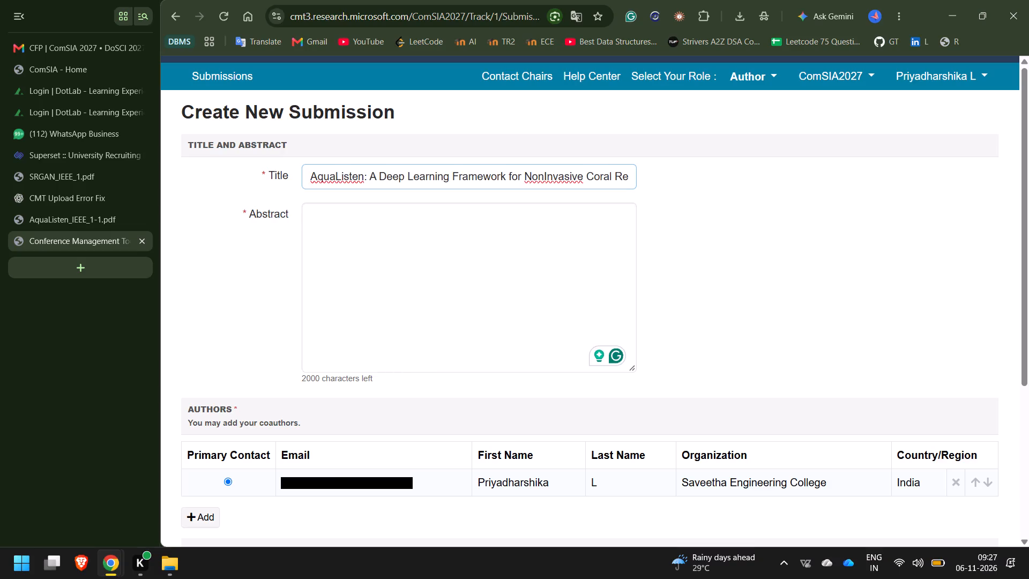
pyautogui.click(545, 176)
pyautogui.press('-')
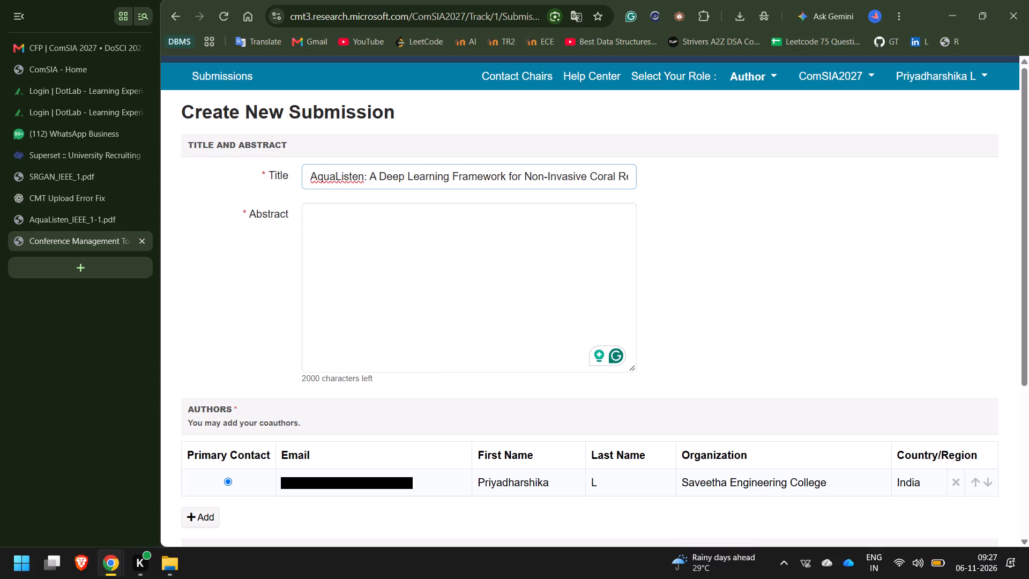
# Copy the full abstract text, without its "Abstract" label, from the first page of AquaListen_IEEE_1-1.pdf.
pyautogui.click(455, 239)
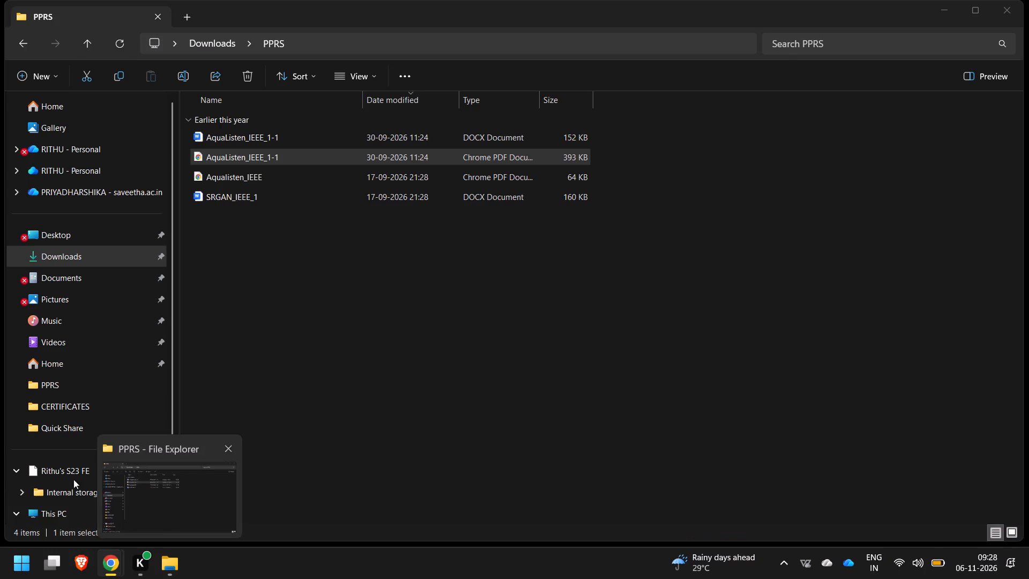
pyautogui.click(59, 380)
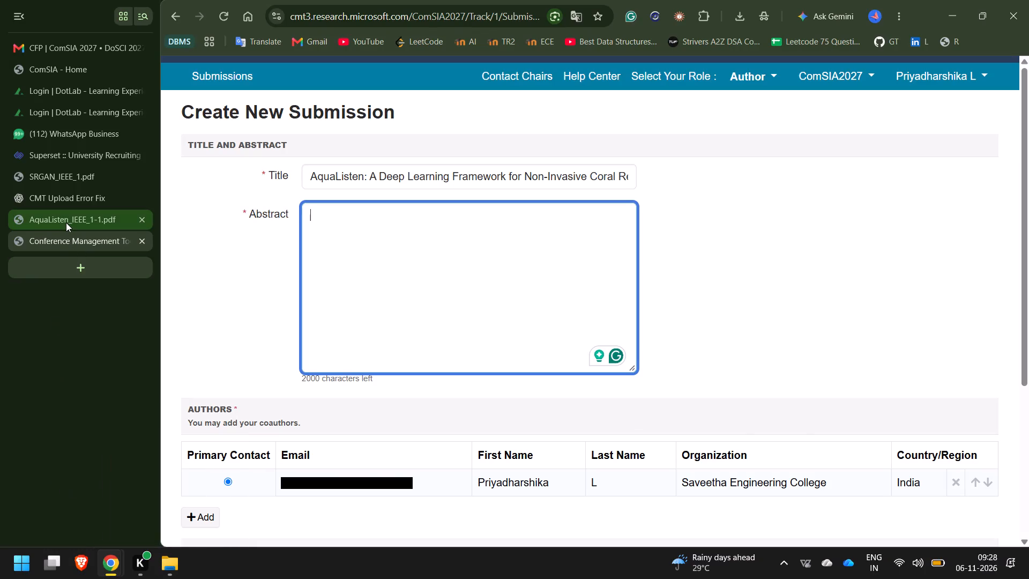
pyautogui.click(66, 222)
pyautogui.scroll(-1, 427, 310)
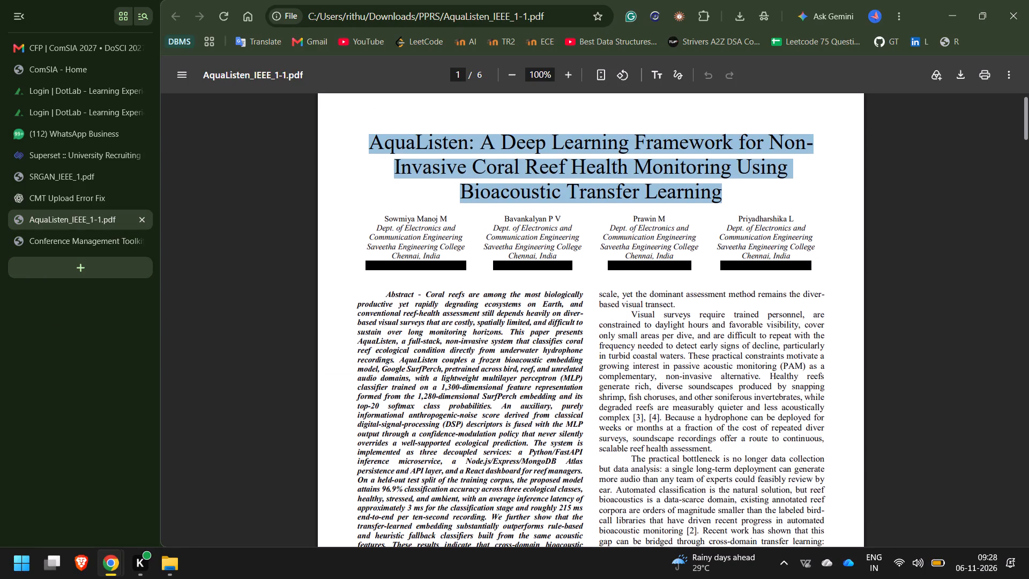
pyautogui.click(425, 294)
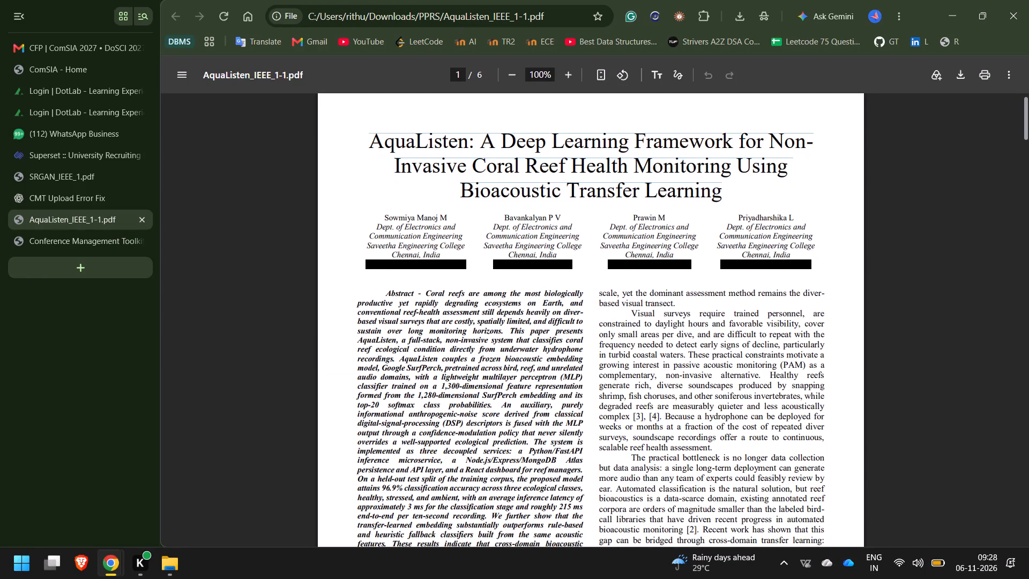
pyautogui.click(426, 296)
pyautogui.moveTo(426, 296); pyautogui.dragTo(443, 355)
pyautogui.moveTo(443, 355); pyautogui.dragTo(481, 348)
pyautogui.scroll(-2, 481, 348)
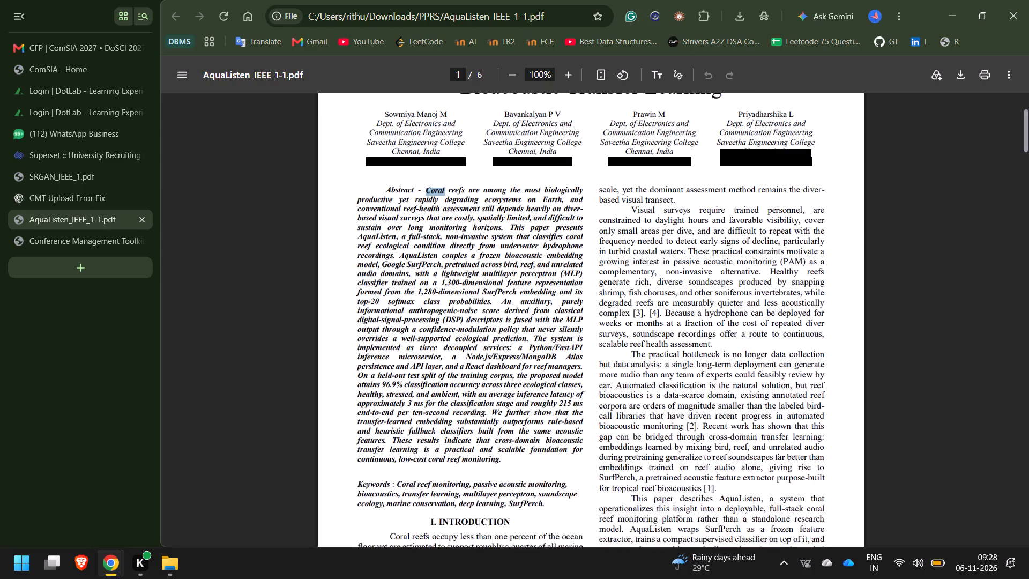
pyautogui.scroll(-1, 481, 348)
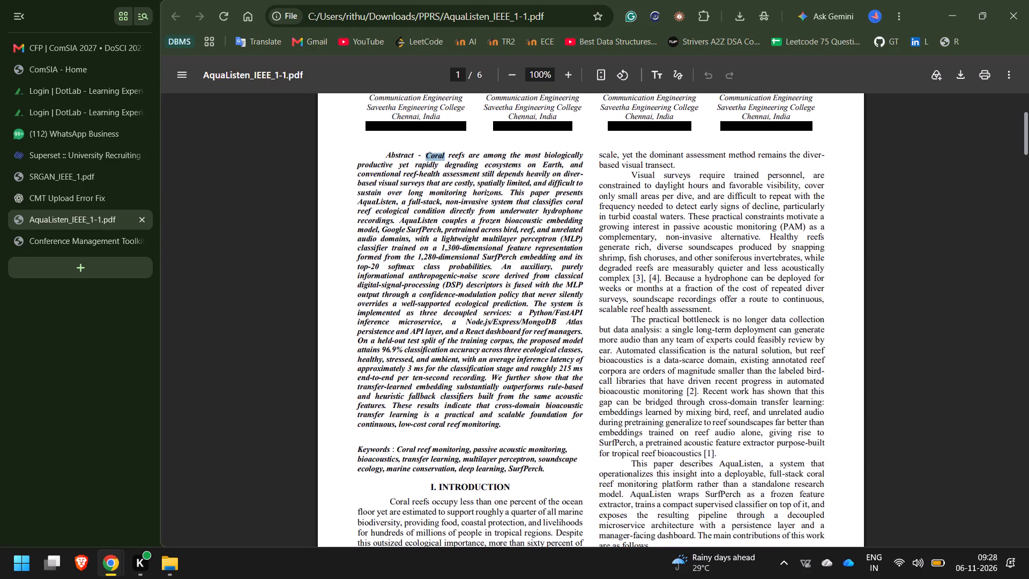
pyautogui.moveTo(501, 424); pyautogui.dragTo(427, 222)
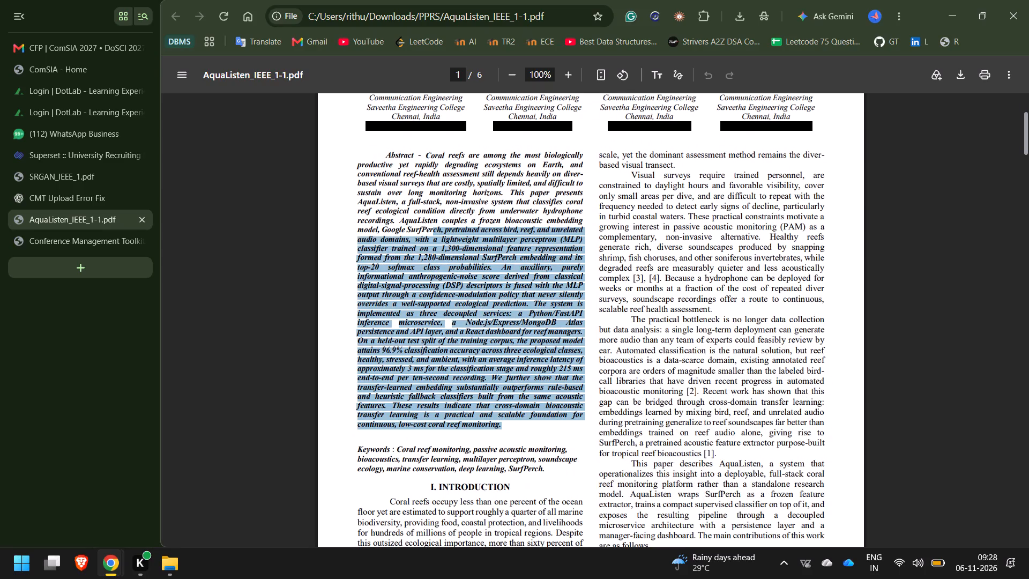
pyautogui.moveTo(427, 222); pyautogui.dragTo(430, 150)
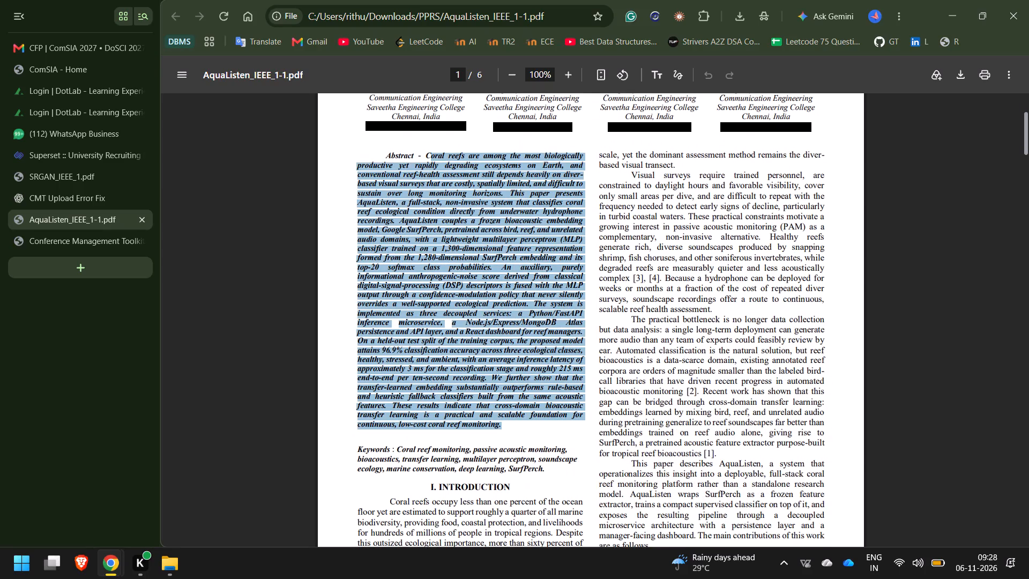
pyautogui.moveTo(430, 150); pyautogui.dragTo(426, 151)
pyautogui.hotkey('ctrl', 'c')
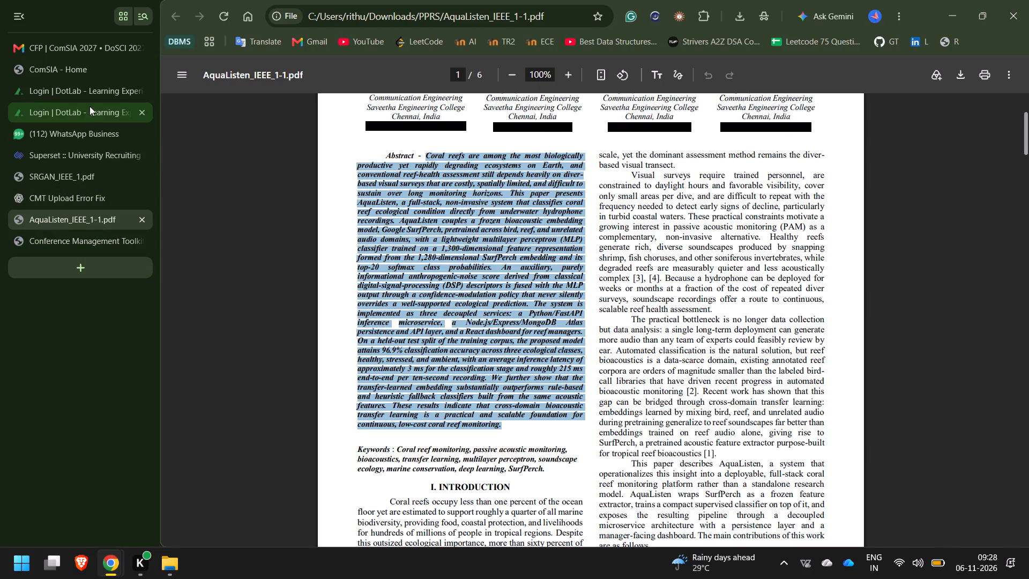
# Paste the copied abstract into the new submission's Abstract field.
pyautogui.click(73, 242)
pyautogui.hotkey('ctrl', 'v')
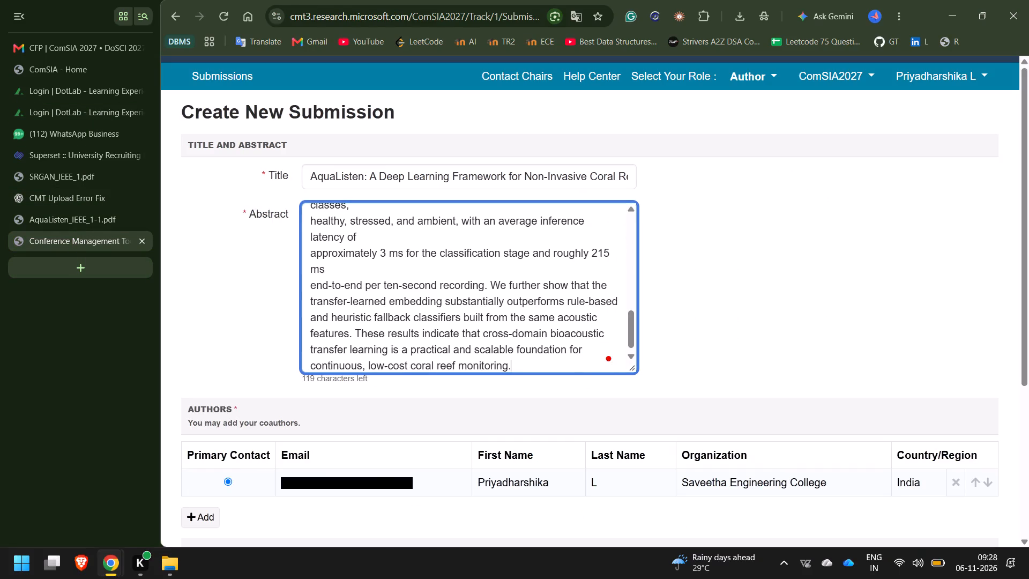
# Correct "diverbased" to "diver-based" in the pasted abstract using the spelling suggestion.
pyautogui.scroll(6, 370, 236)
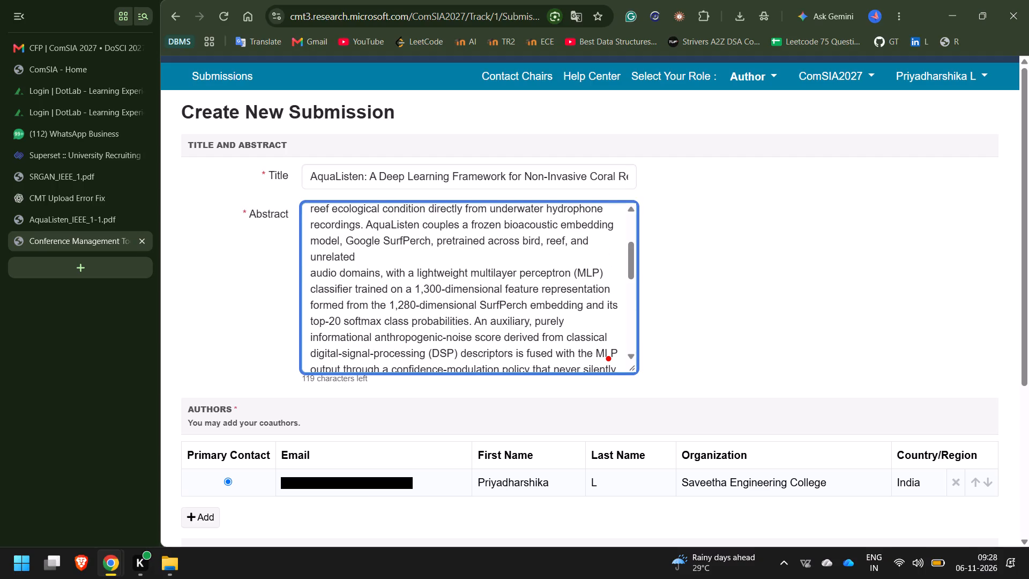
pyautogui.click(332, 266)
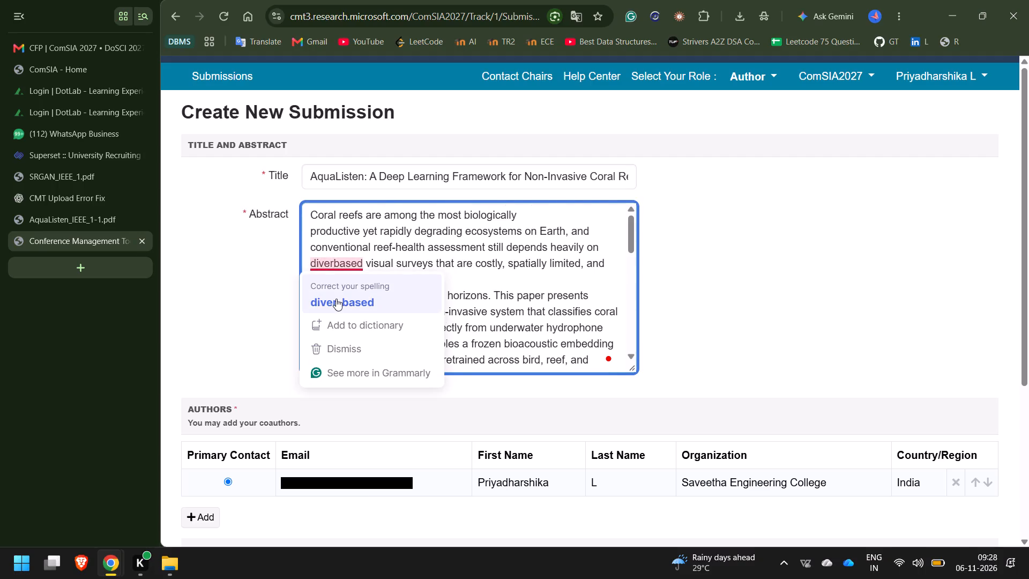
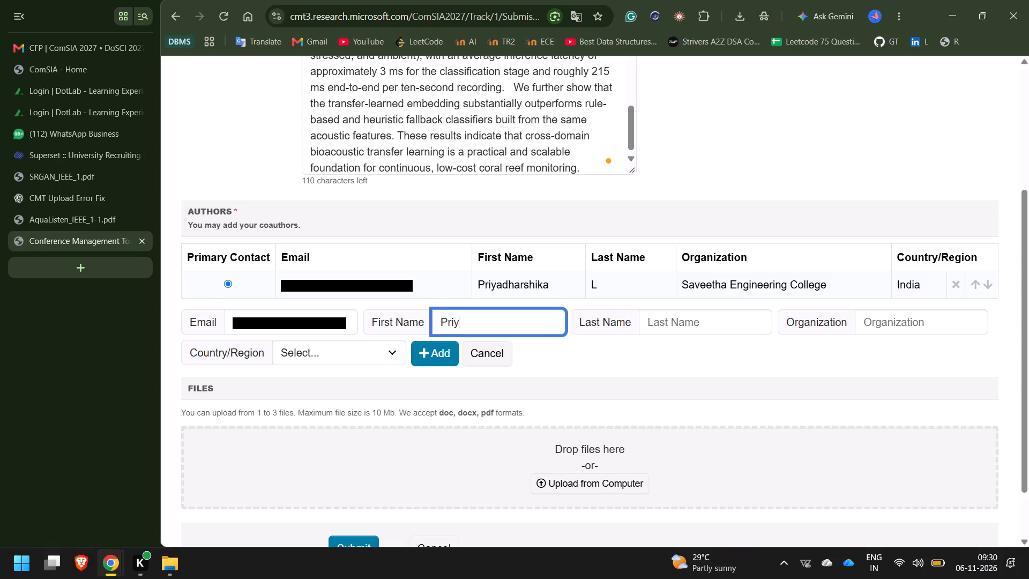
# Replace the first name in the new coauthor entry with the correct one and fill in the coauthor's last-name initials.
pyautogui.press('BackSpace')
pyautogui.press('BackSpace')
pyautogui.press('BackSpace')
pyautogui.press('BackSpace')
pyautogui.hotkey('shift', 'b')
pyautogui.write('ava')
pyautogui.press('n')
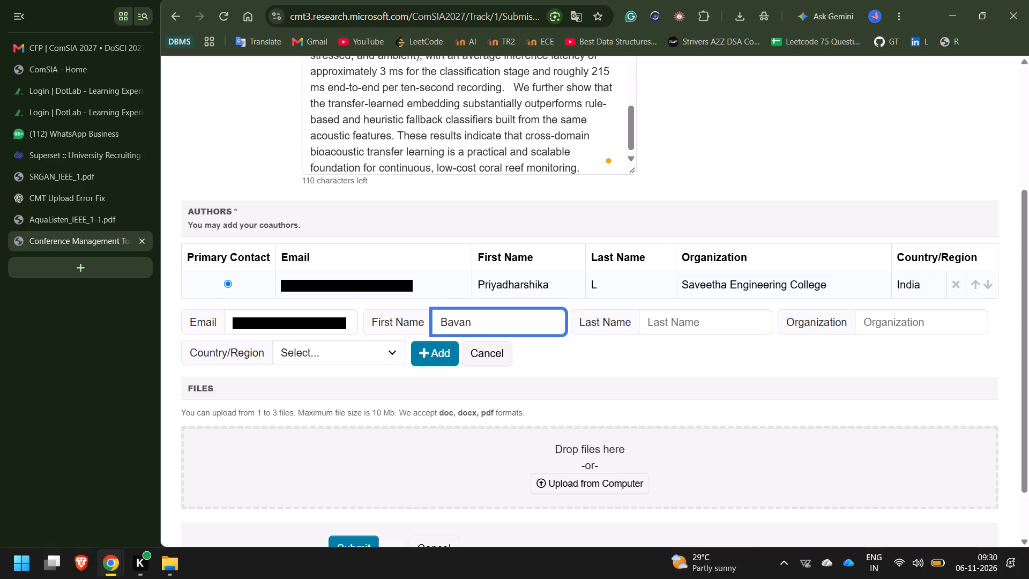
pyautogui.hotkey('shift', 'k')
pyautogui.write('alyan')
pyautogui.click(692, 321)
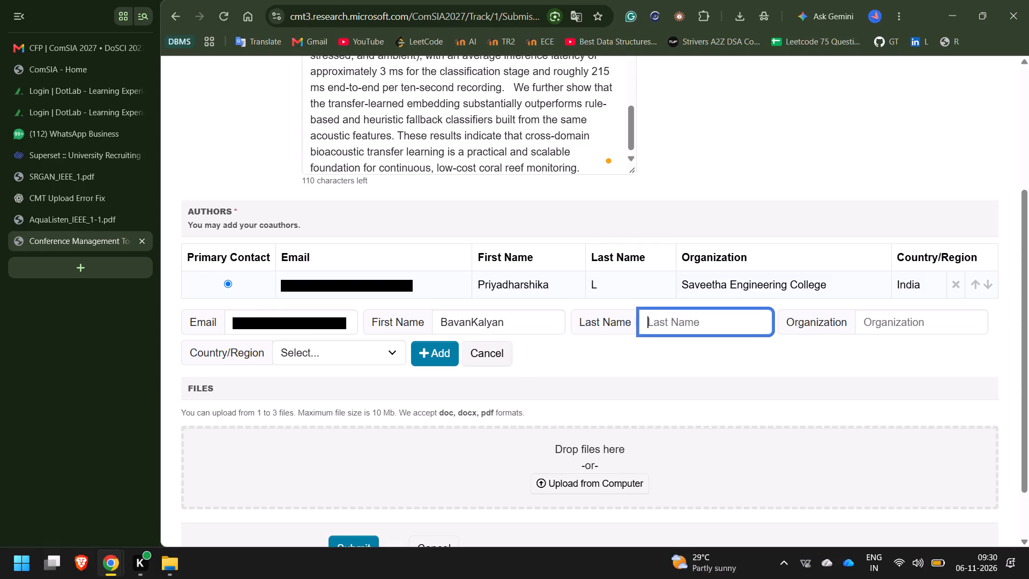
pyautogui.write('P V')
# Enter "Saveetha Engineering College" as the new coauthor's organization.
pyautogui.click(897, 328)
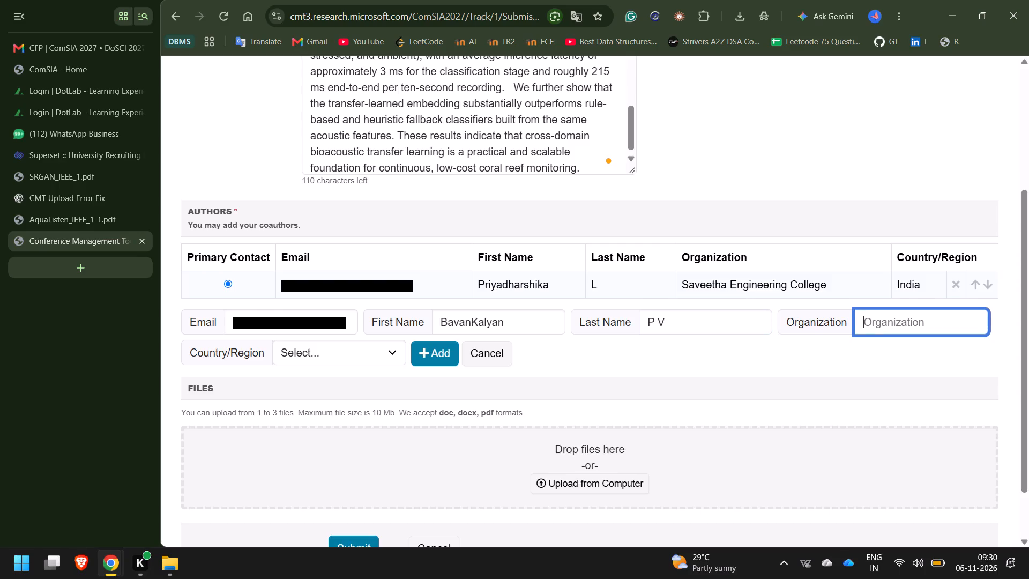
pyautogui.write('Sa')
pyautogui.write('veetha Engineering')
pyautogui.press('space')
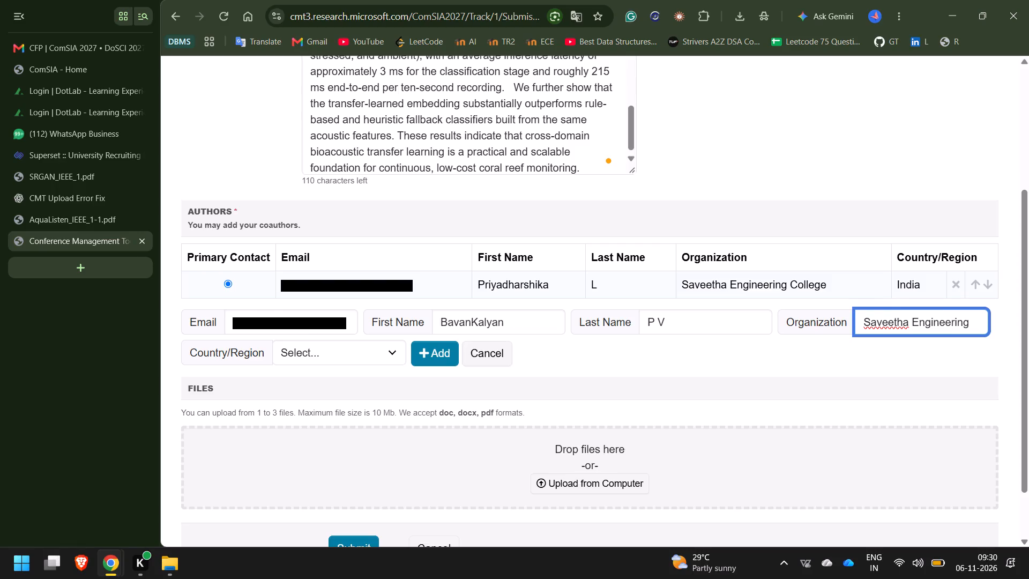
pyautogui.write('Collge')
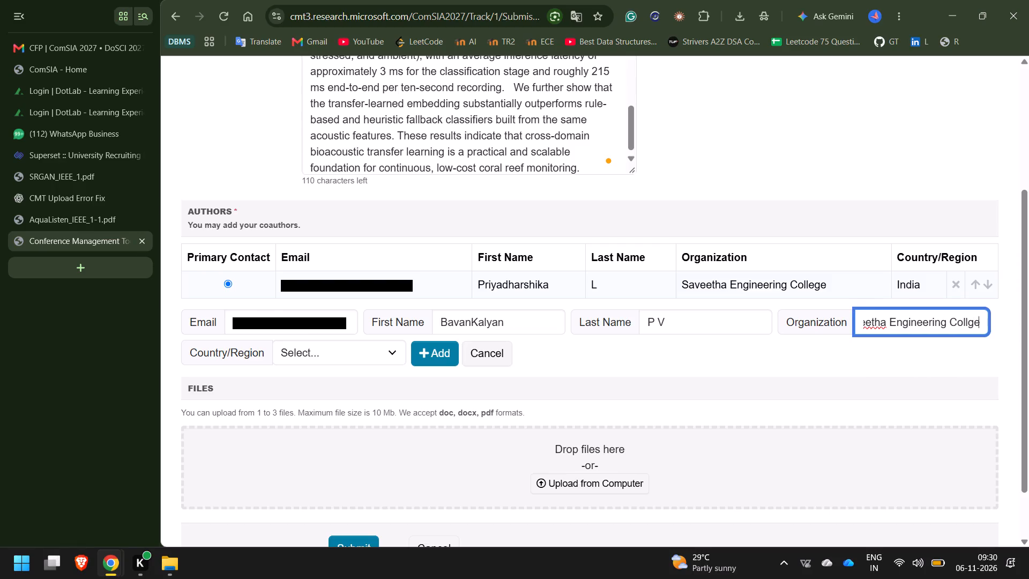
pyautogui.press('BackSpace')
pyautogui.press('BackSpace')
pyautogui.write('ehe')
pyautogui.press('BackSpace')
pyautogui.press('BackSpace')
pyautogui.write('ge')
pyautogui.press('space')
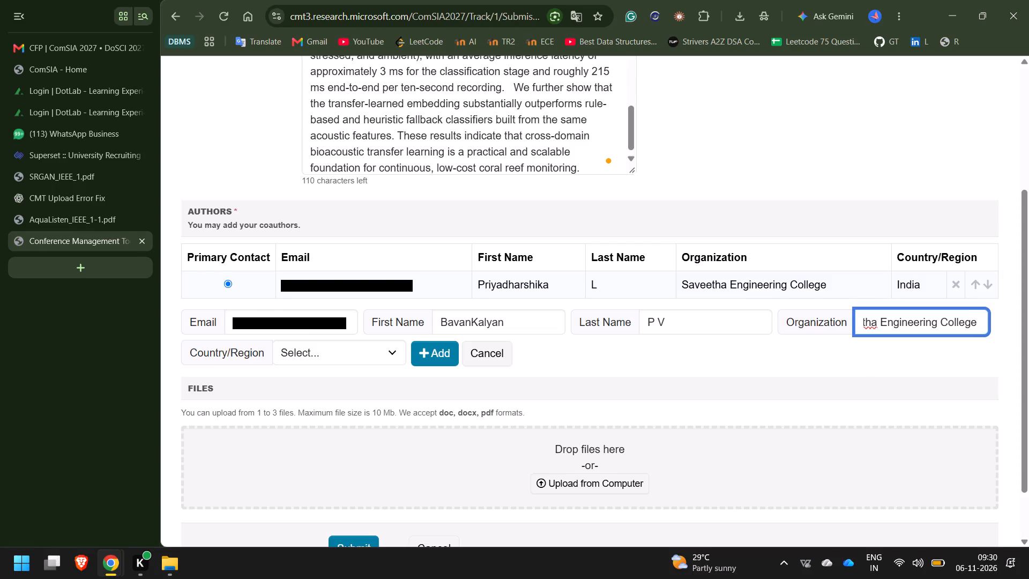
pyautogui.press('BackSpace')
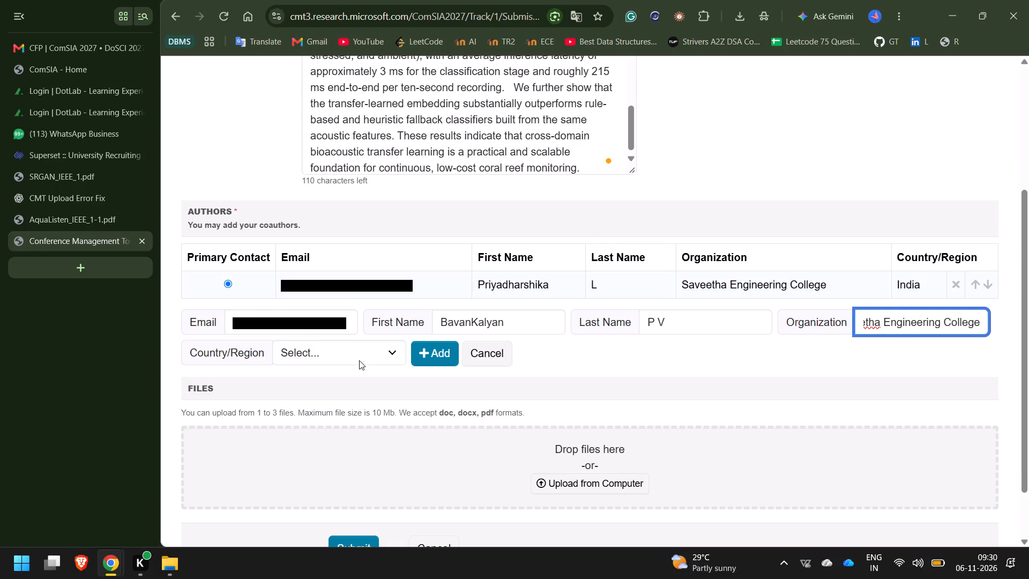
# Set the coauthor's country to India and add the completed entry to the authors list.
pyautogui.click(330, 351)
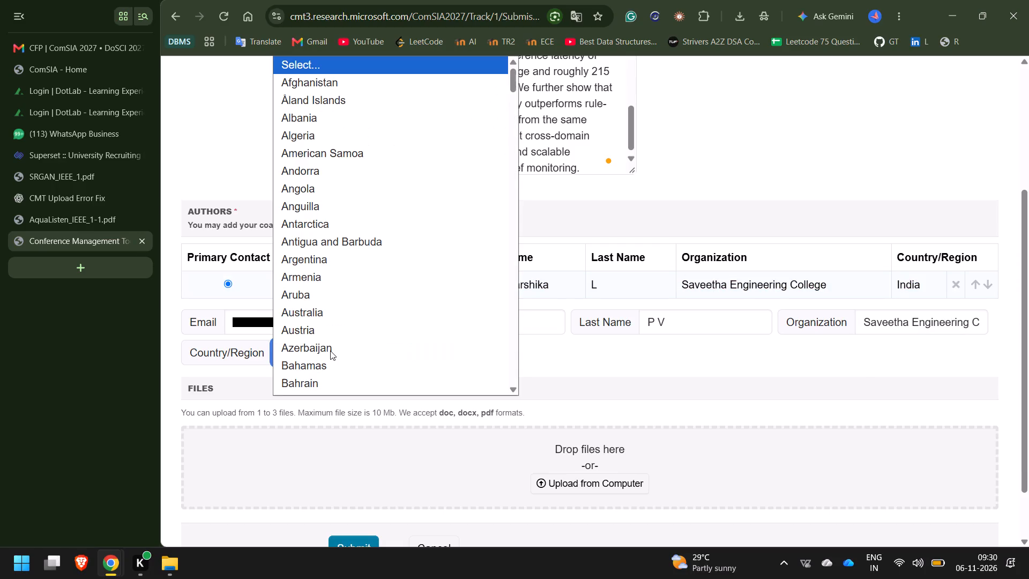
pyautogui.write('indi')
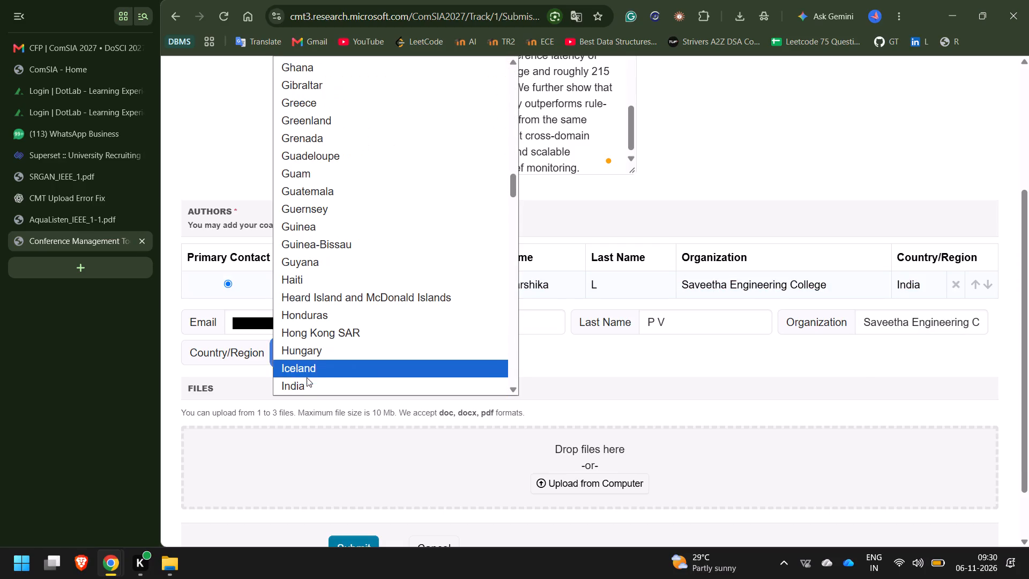
pyautogui.click(304, 380)
pyautogui.click(434, 358)
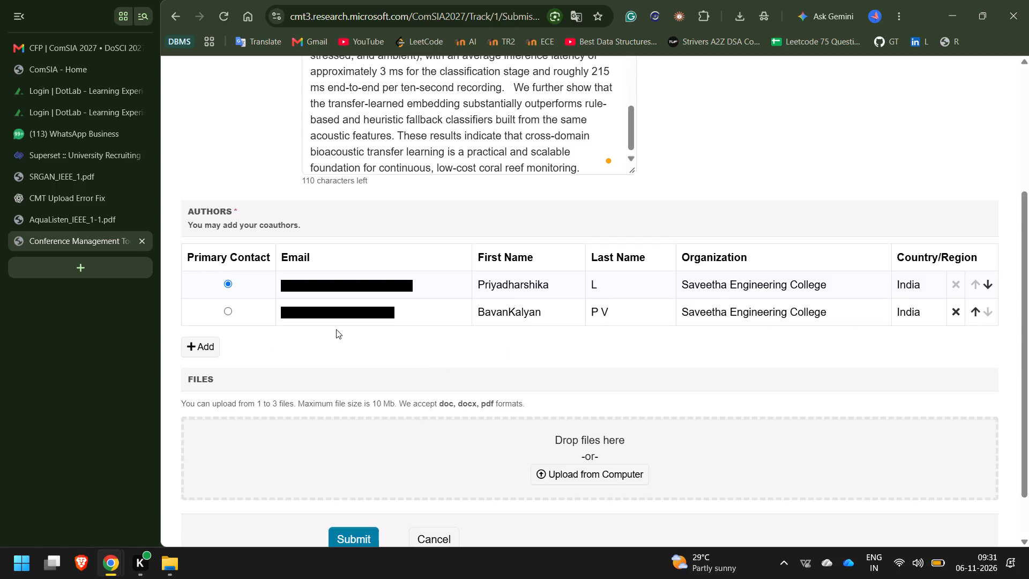
# Start another coauthor entry in the Authors section and enter that coauthor's email address.
pyautogui.click(206, 347)
pyautogui.click(255, 350)
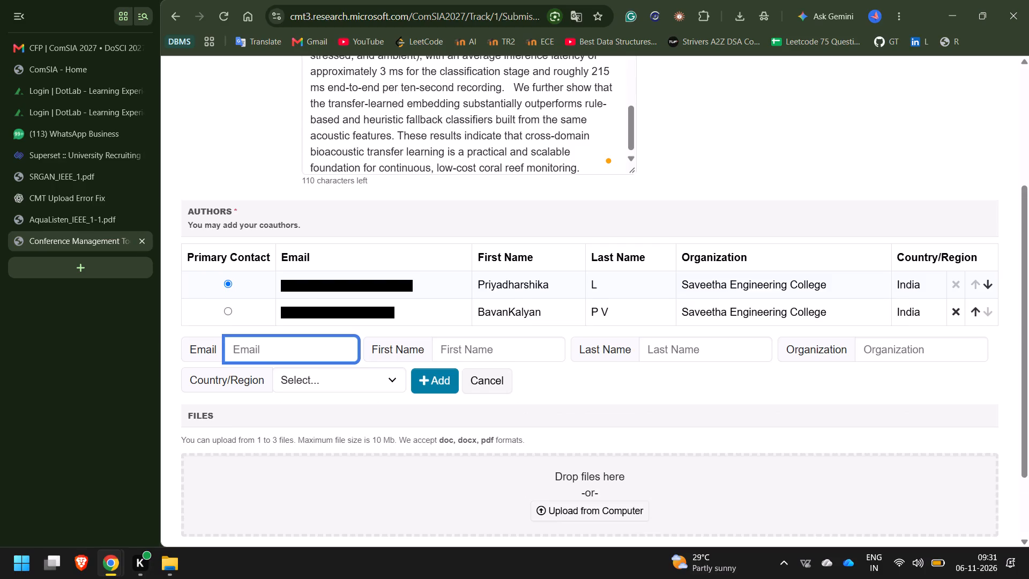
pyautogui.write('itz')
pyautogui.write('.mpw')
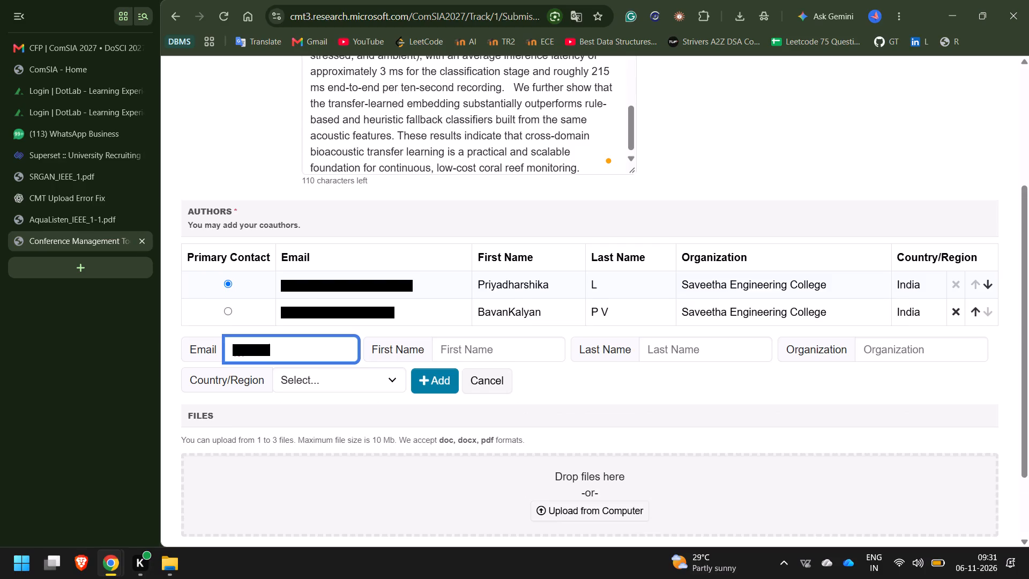
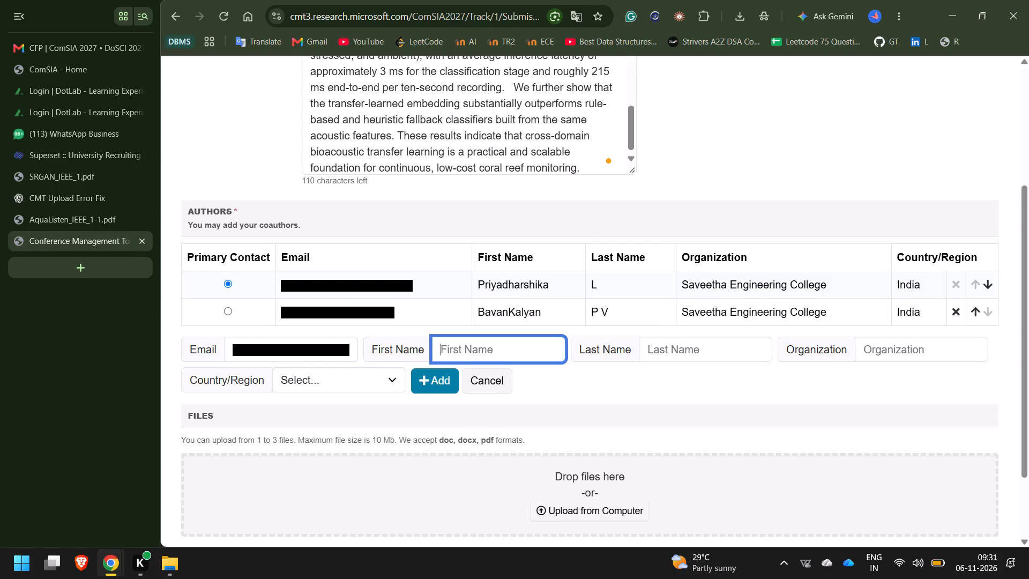
# Fill in the new coauthor's first name and last-name initial.
pyautogui.hotkey('shift', 'p')
pyautogui.write('rawin')
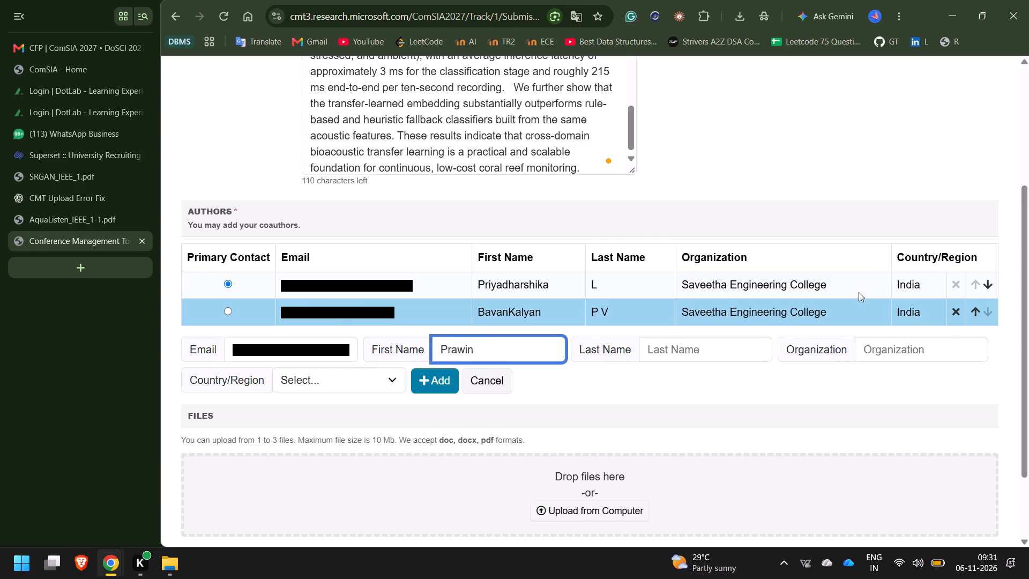
pyautogui.click(751, 352)
pyautogui.hotkey('shift', 'm')
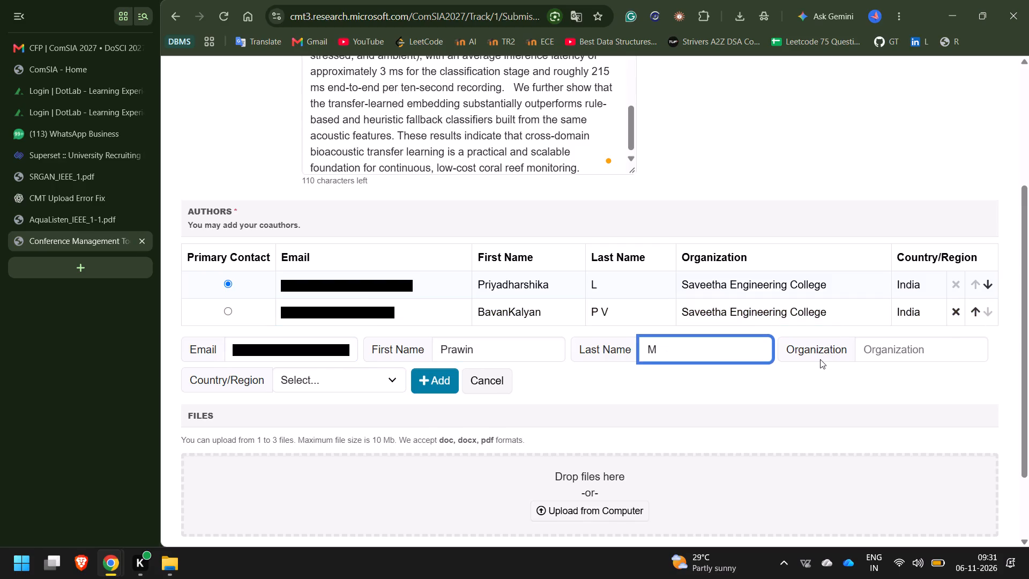
# Enter "Saveetha Engineering College" as the new coauthor's organization.
pyautogui.click(896, 351)
pyautogui.write('Saveetha')
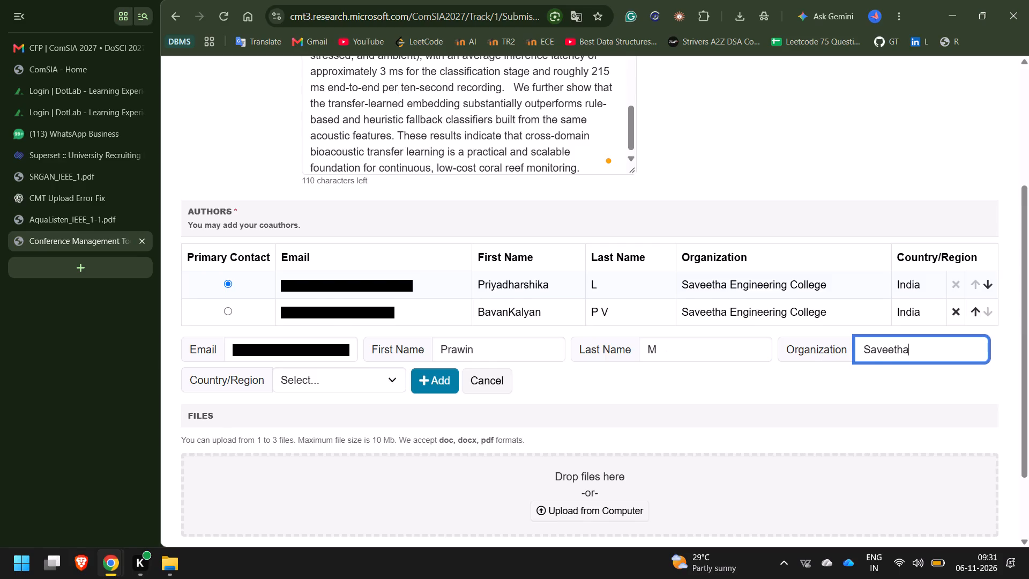
pyautogui.press('space')
pyautogui.write('Enginee')
pyautogui.write('ring')
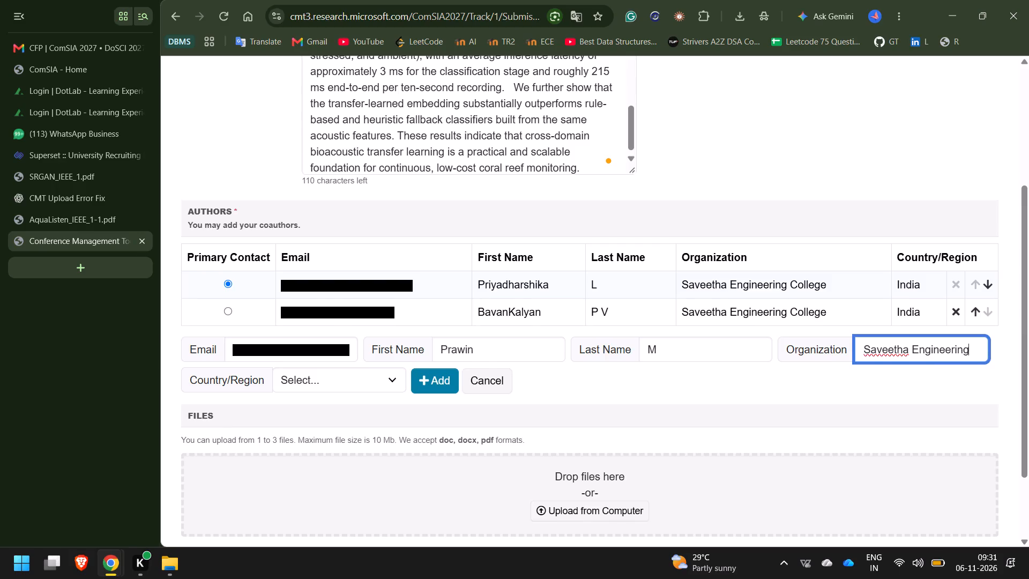
pyautogui.press('space')
pyautogui.write('College')
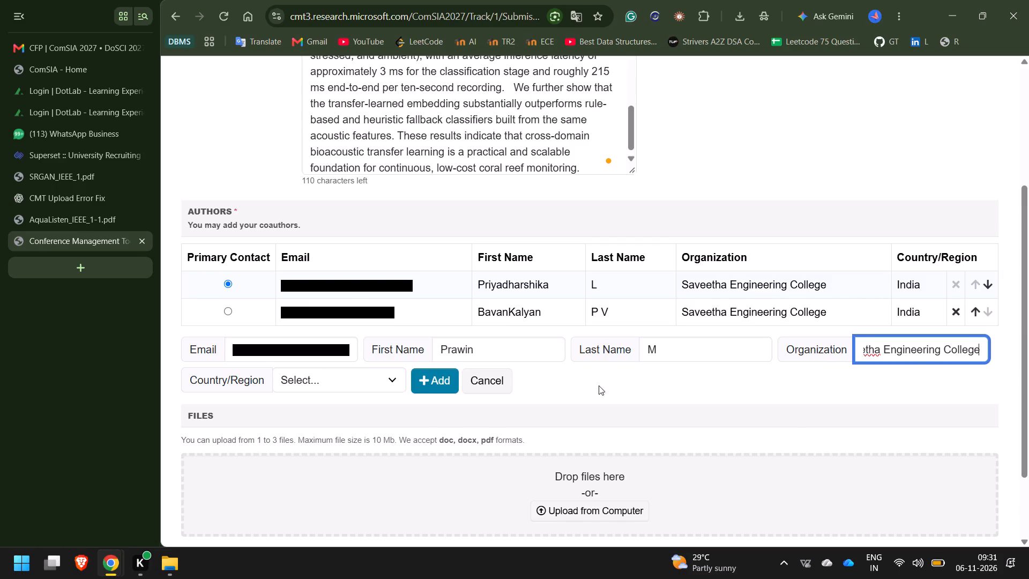
# Set the coauthor's country to India and add the completed entry to the authors list.
pyautogui.click(363, 376)
pyautogui.press('i')
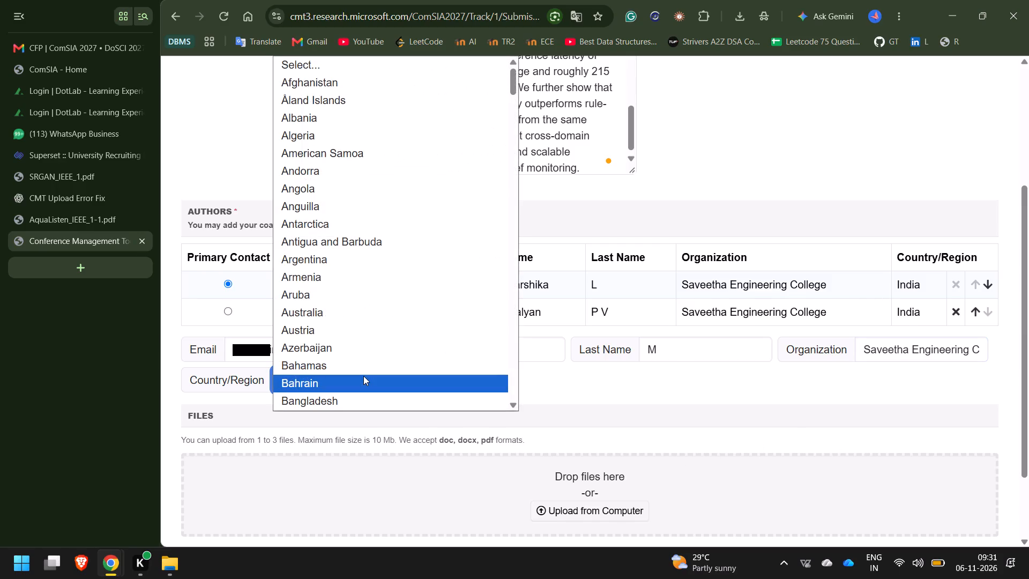
pyautogui.write('nd')
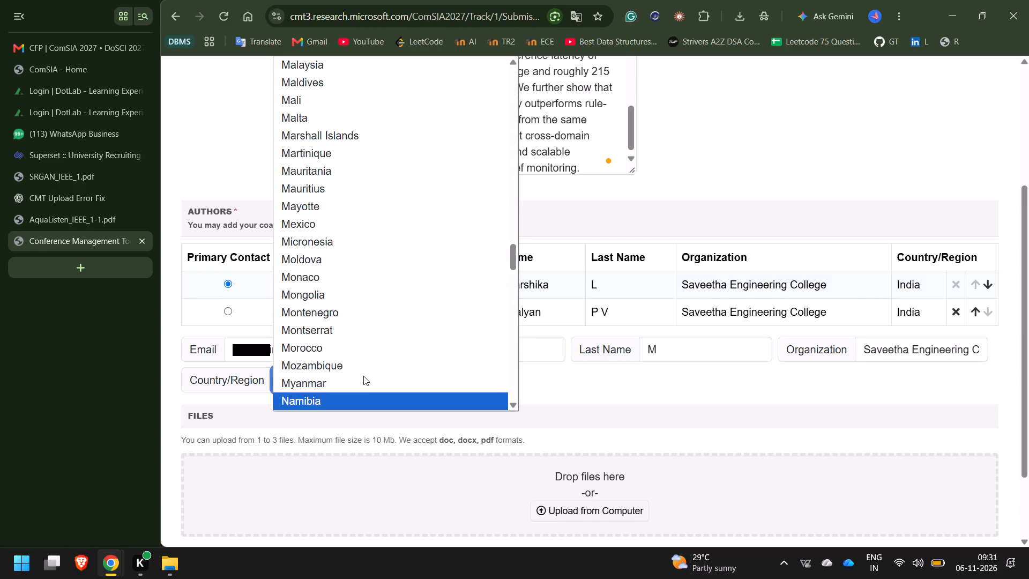
pyautogui.press('BackSpace')
pyautogui.press('BackSpace')
pyautogui.press('BackSpace')
pyautogui.press('BackSpace')
pyautogui.write('in')
pyautogui.press('Return')
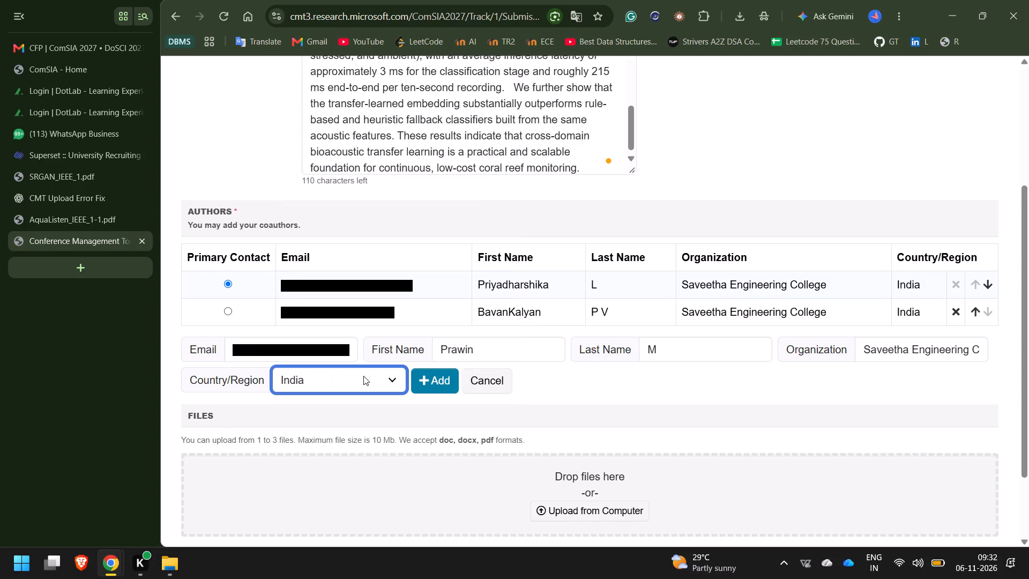
pyautogui.click(441, 374)
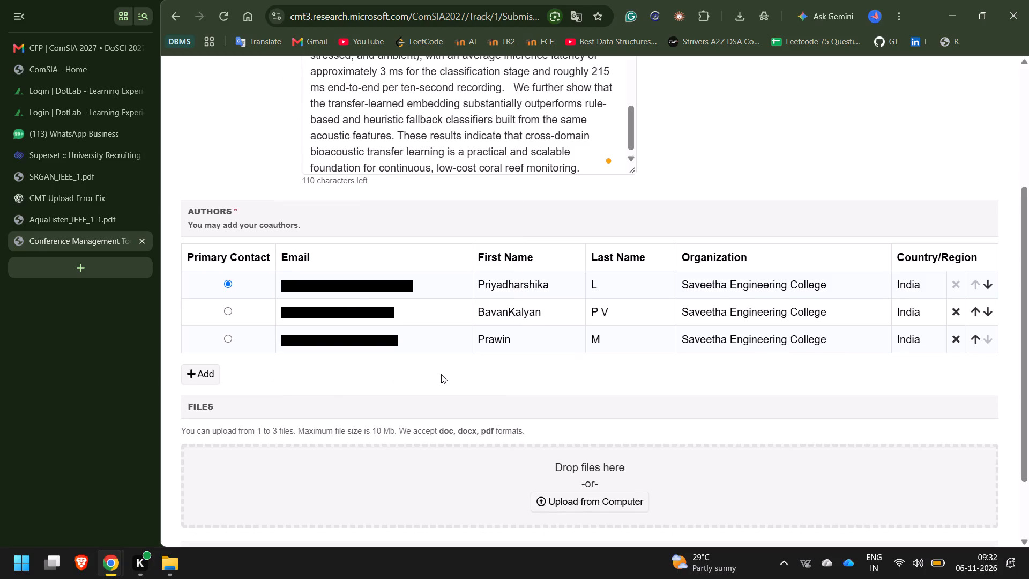
# Start another blank coauthor entry in the Authors section.
pyautogui.click(193, 372)
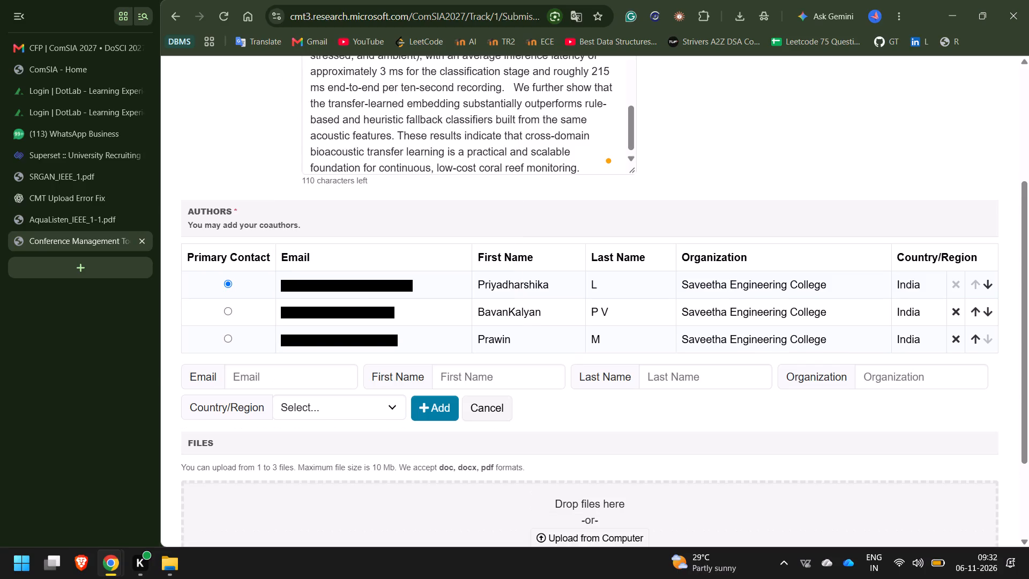
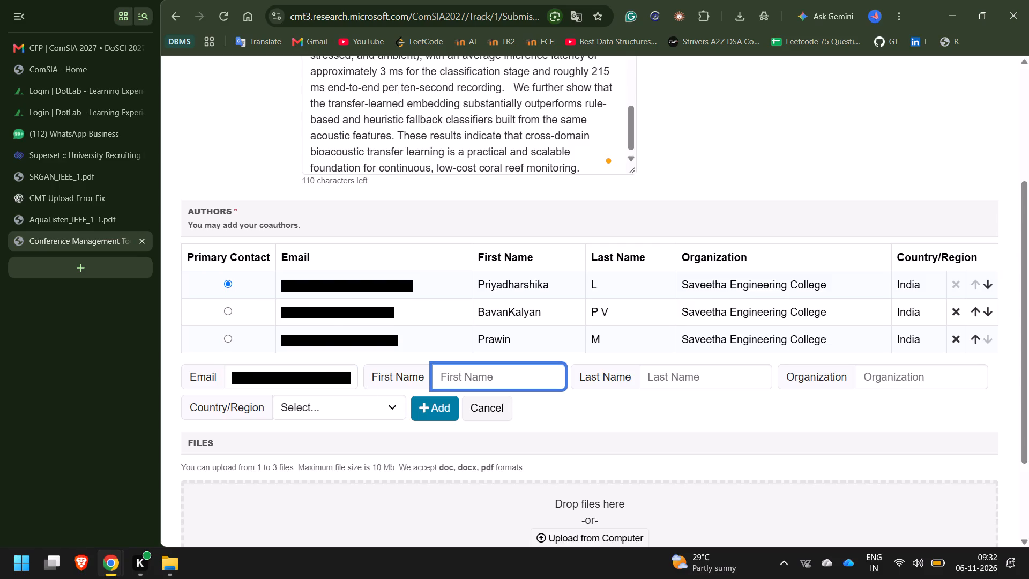
# Fill in the new coauthor's first name and the last-name initial M.
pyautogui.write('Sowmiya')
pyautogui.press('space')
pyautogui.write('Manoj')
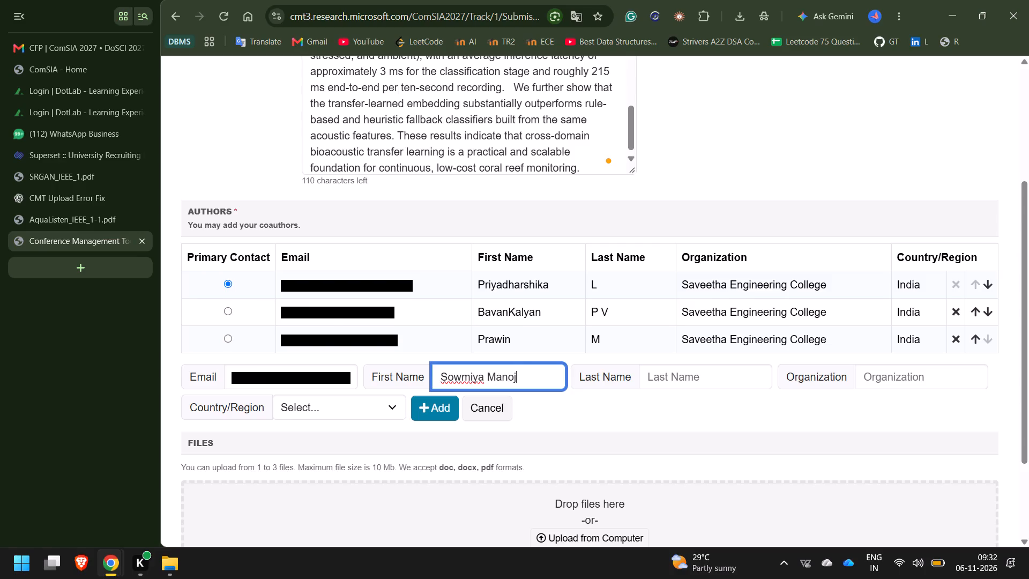
pyautogui.click(670, 379)
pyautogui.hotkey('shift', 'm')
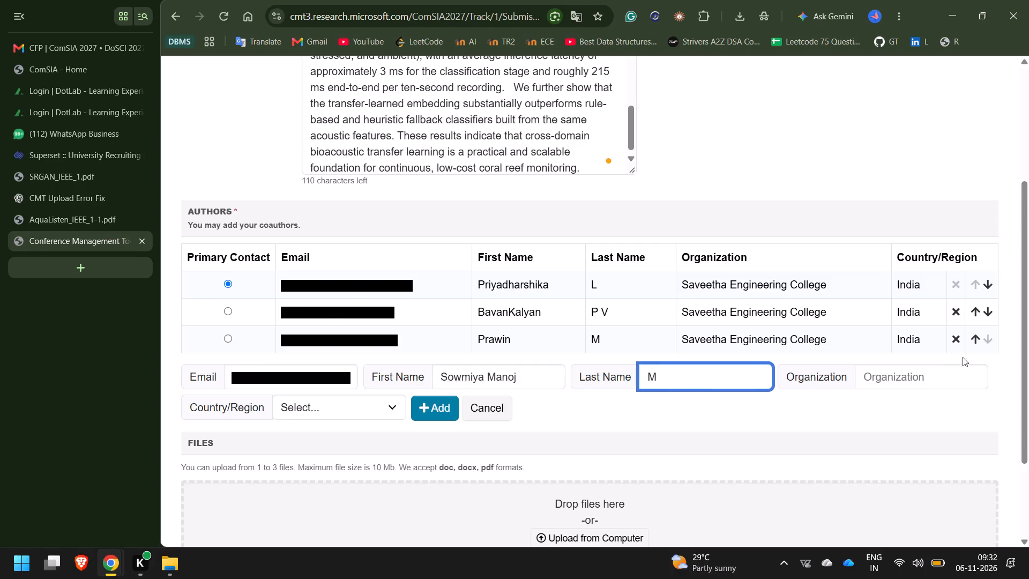
# Enter "Saveetha Engineering College" as the new coauthor's organization.
pyautogui.click(924, 376)
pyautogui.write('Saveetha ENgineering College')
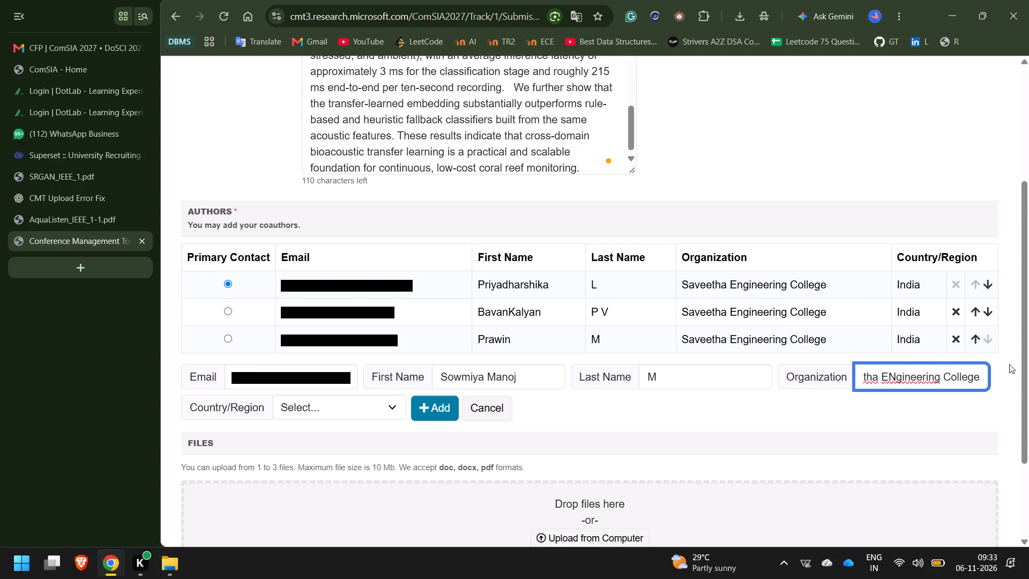
pyautogui.click(896, 375)
pyautogui.press('BackSpace')
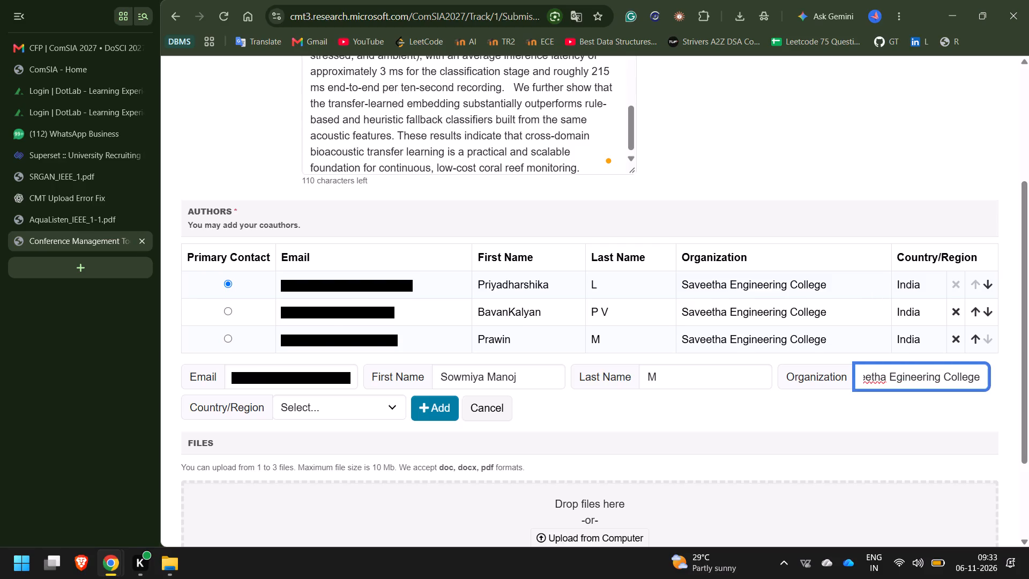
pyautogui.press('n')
# Set the coauthor's country to India and add the completed entry to the authors list.
pyautogui.click(363, 407)
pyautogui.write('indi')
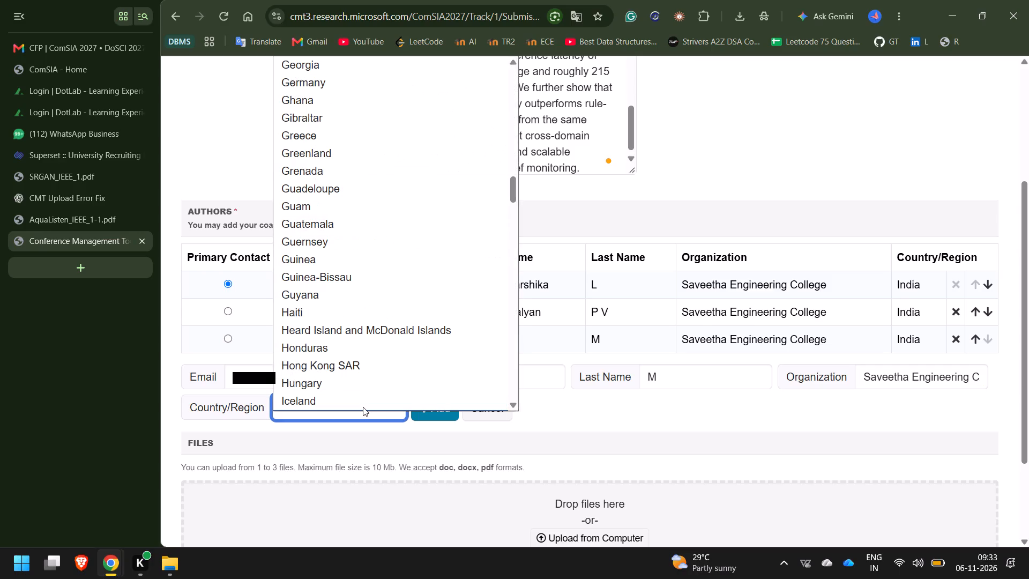
pyautogui.click(356, 402)
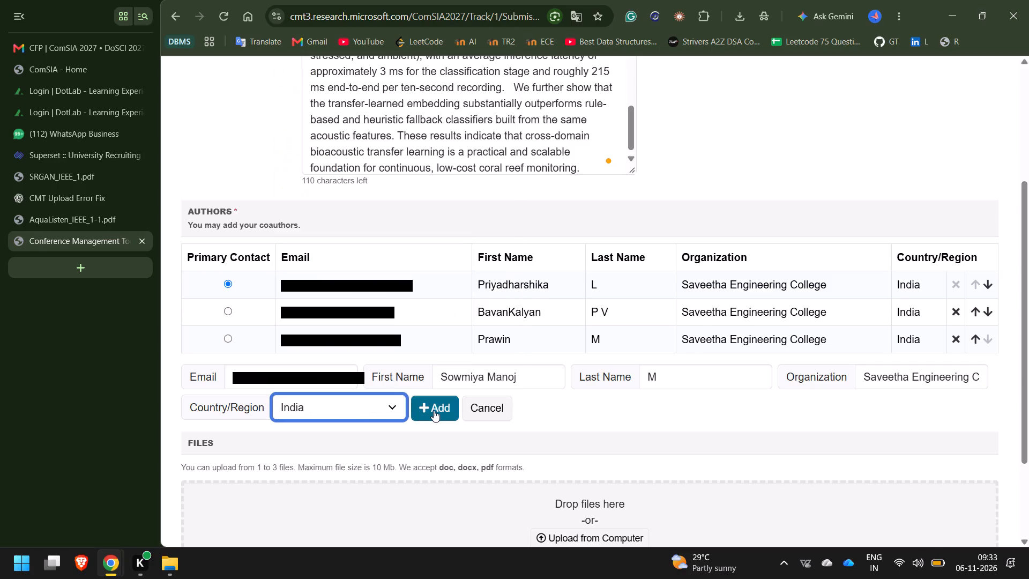
pyautogui.click(435, 410)
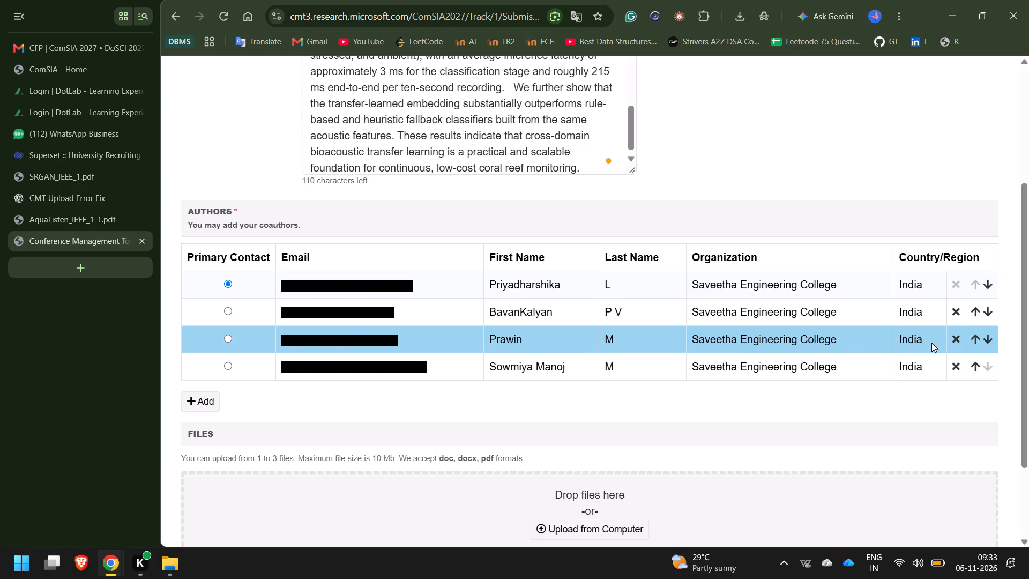
# Reorder the authors so the newly added coauthor is first and the primary contact is last.
pyautogui.click(972, 367)
pyautogui.click(975, 343)
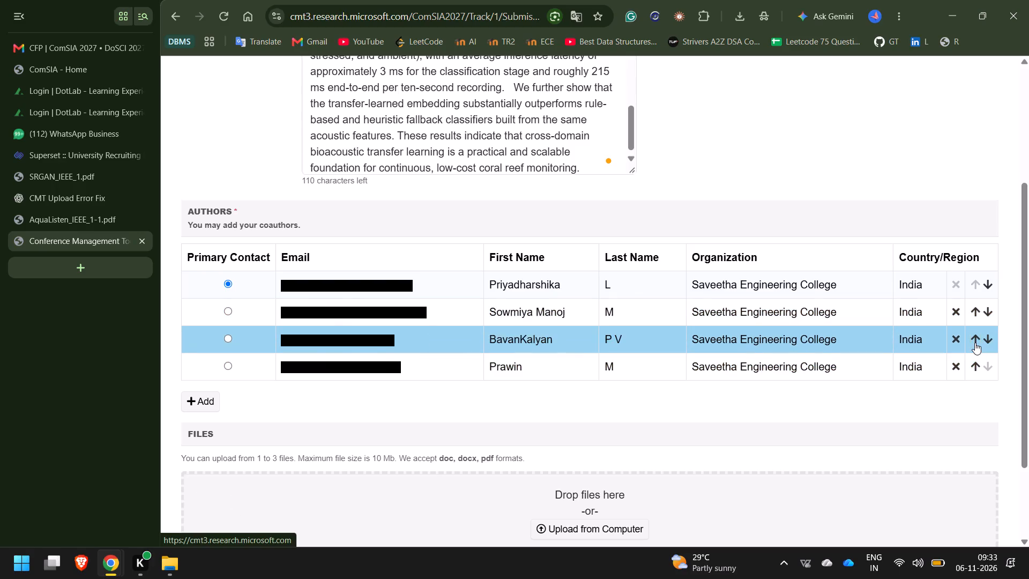
pyautogui.click(977, 311)
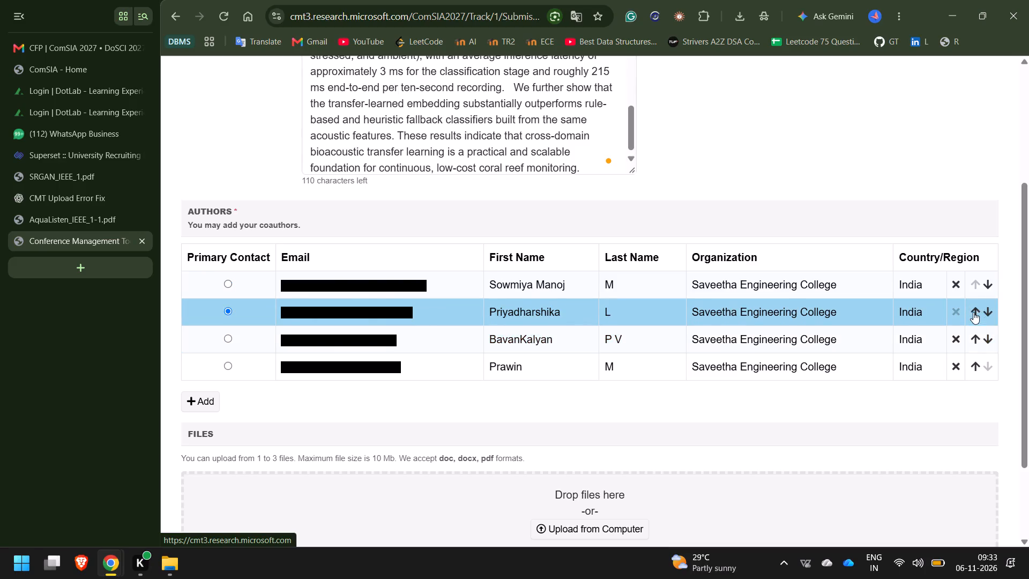
pyautogui.click(975, 343)
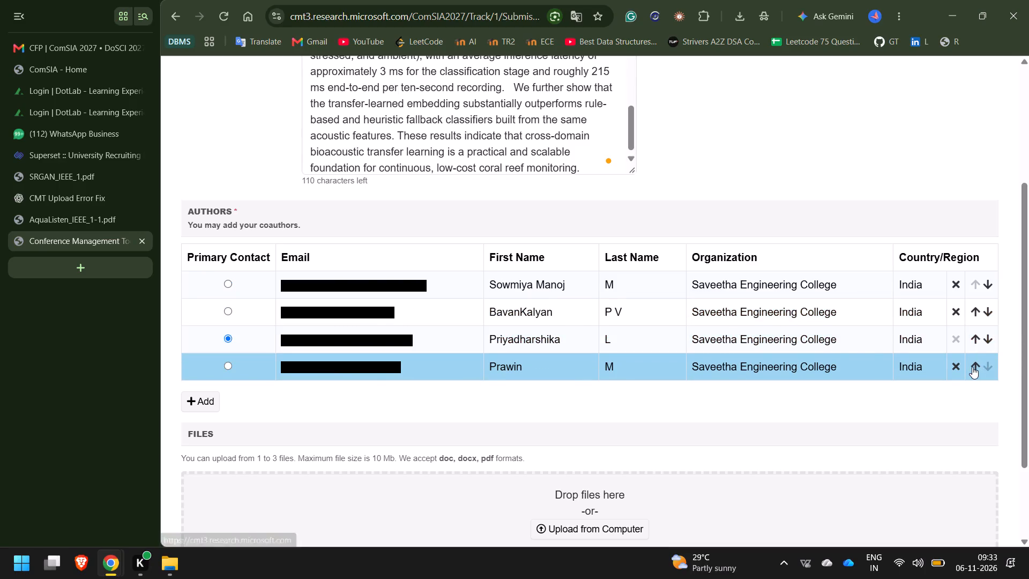
pyautogui.click(972, 367)
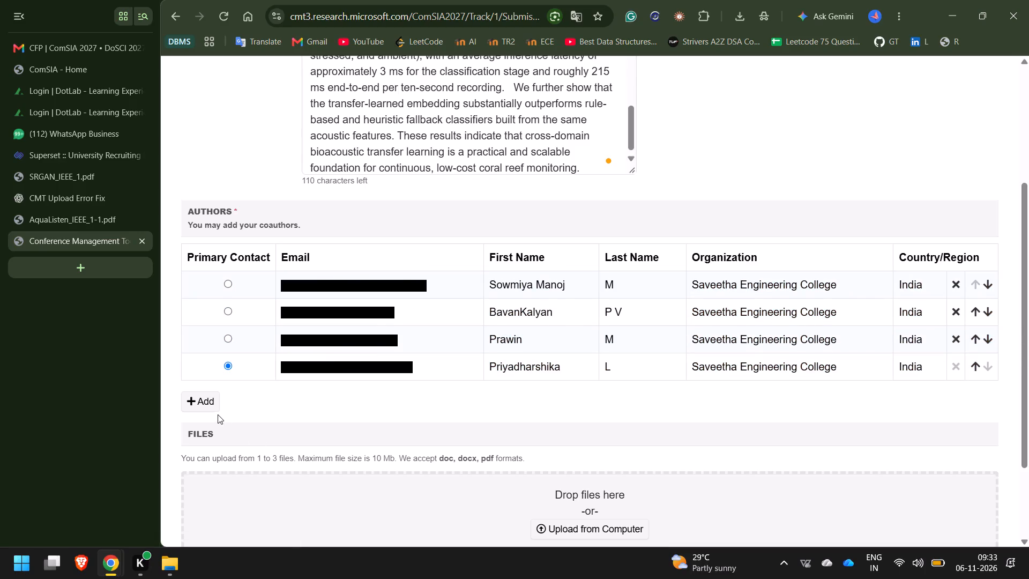
# Upload the AquaListen_IEEE_1-1 DOCX document from the PPRS folder as the submission file.
pyautogui.scroll(-2, 501, 418)
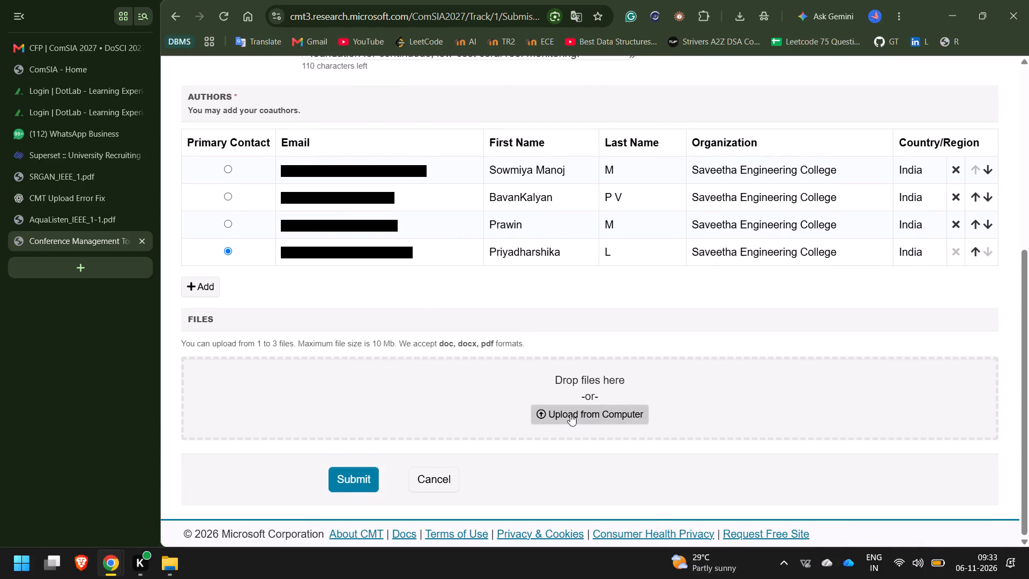
pyautogui.click(570, 414)
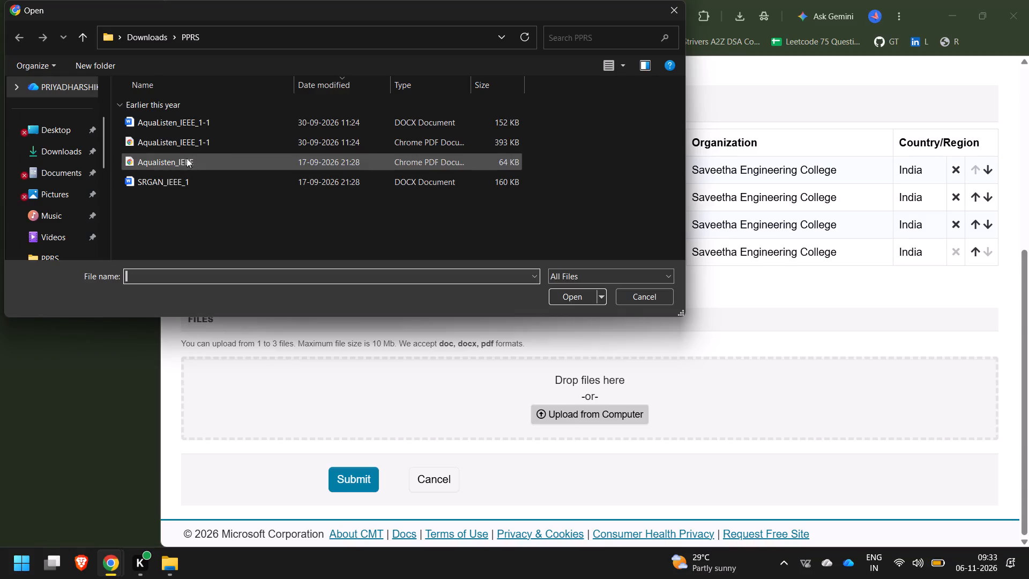
pyautogui.click(196, 120)
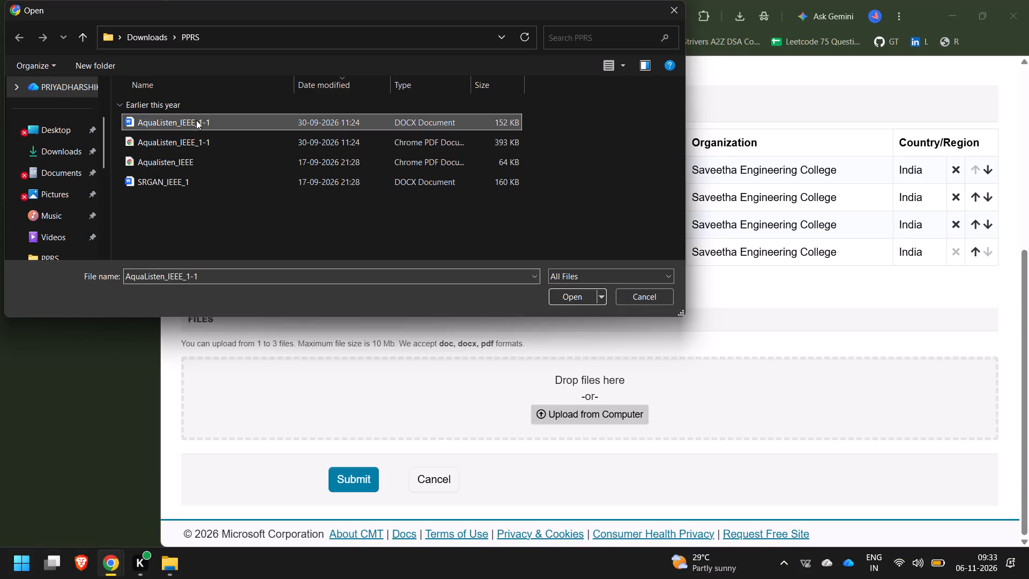
pyautogui.click(565, 299)
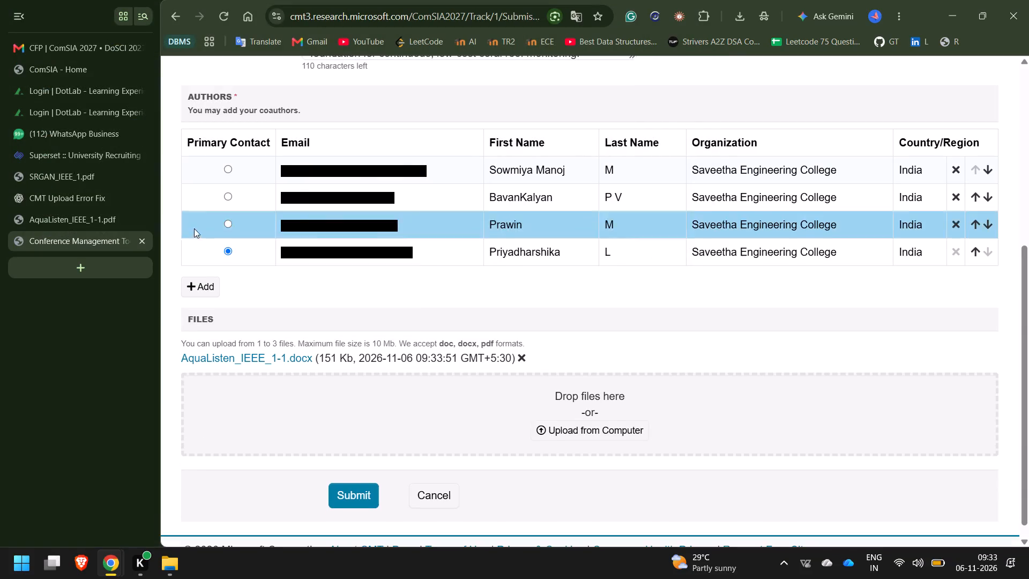
# Submit the AquaListen paper with its authors and uploaded file.
pyautogui.scroll(-2, 478, 378)
pyautogui.scroll(6, 480, 402)
pyautogui.scroll(-7, 480, 402)
pyautogui.click(346, 472)
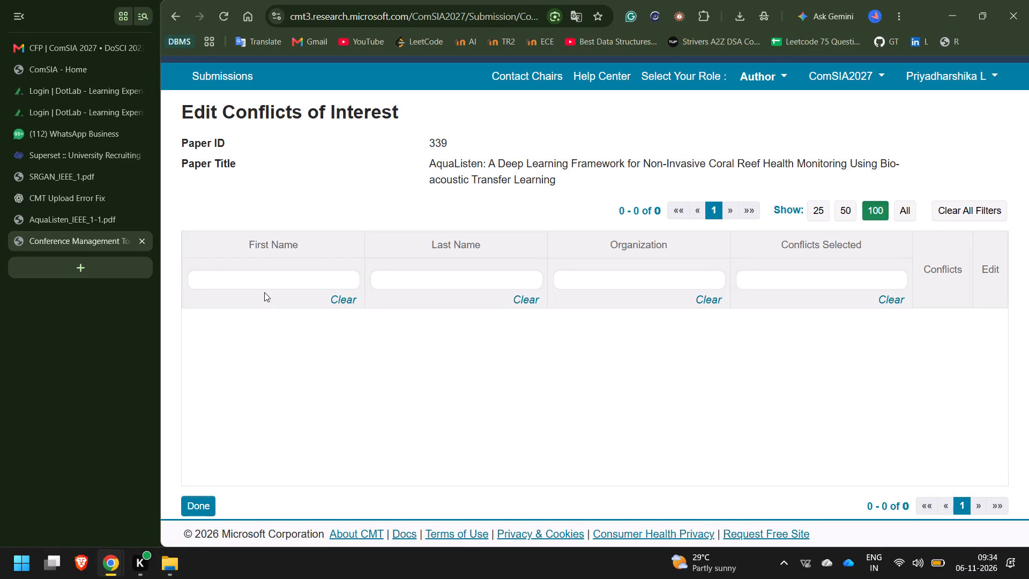
# Filter the conflicts of interest list by the primary contact's first name and last-name initial.
pyautogui.click(235, 273)
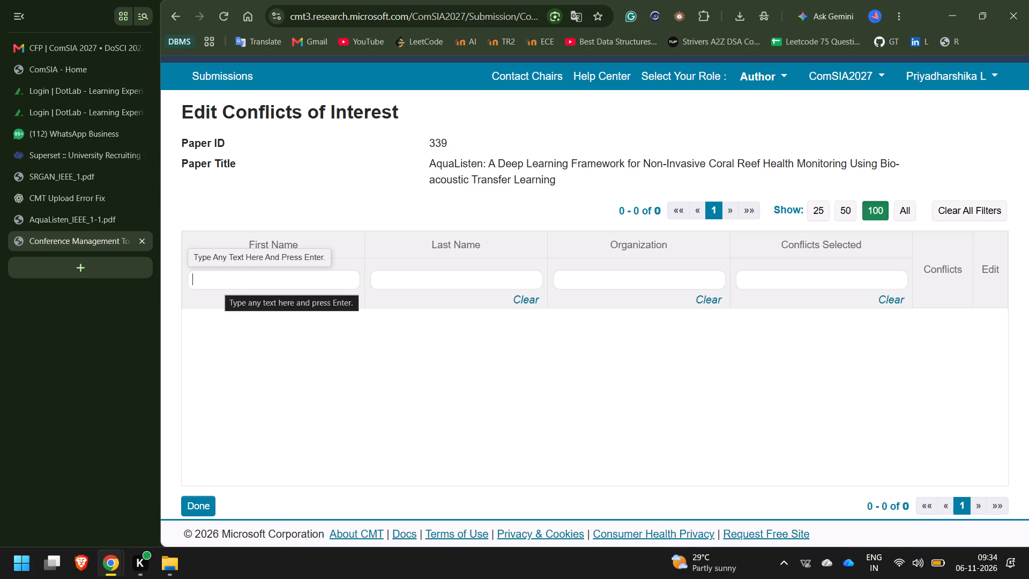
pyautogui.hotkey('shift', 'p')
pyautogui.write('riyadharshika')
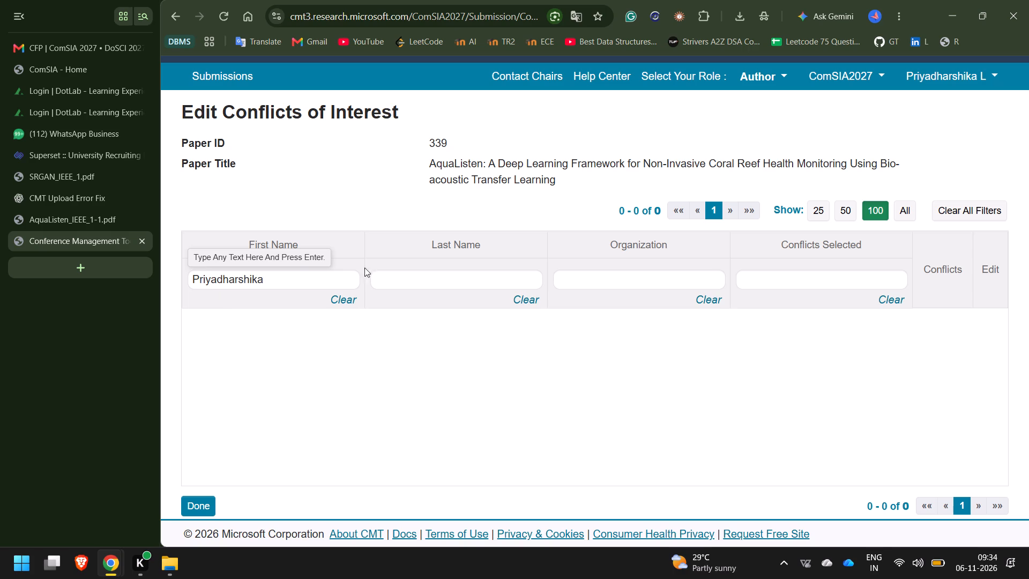
pyautogui.click(412, 289)
pyautogui.click(409, 287)
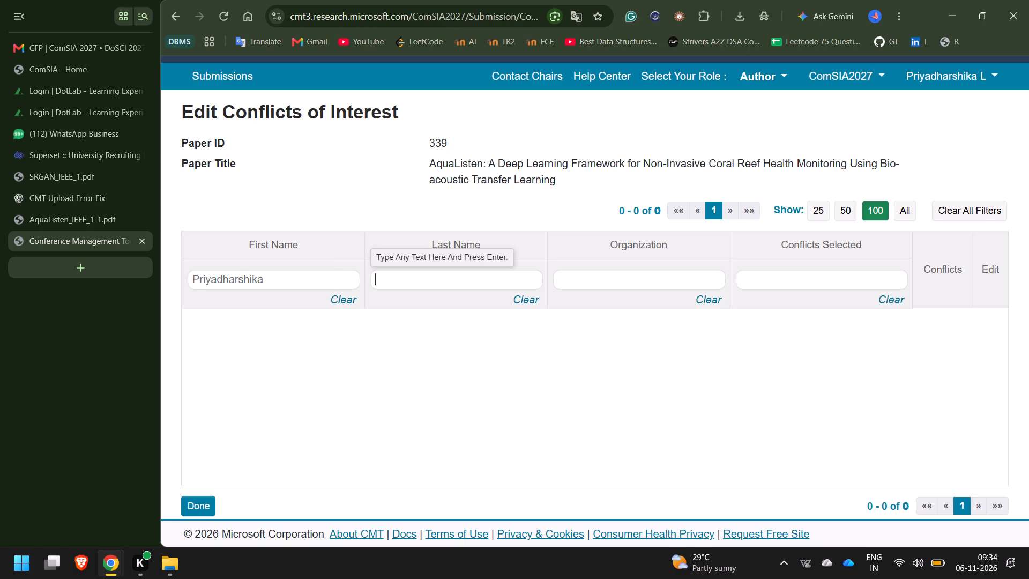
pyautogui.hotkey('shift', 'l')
# Filter the conflicts of interest list by the organization "Saveetha Engineering College".
pyautogui.click(602, 278)
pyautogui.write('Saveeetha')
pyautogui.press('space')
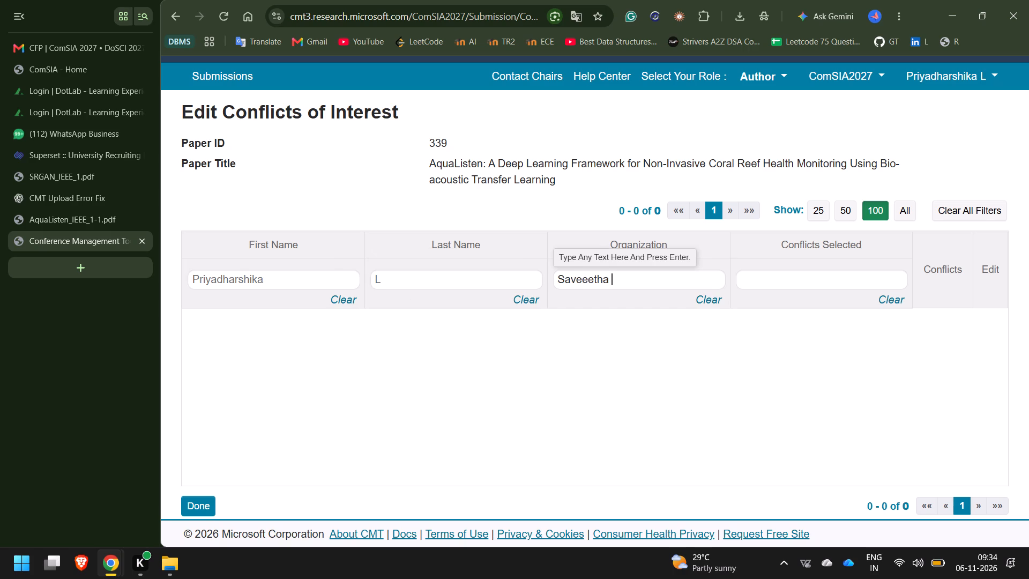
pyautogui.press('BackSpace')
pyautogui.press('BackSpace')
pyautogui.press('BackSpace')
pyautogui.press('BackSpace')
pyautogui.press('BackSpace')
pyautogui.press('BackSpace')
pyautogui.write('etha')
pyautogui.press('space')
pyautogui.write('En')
pyautogui.click(588, 285)
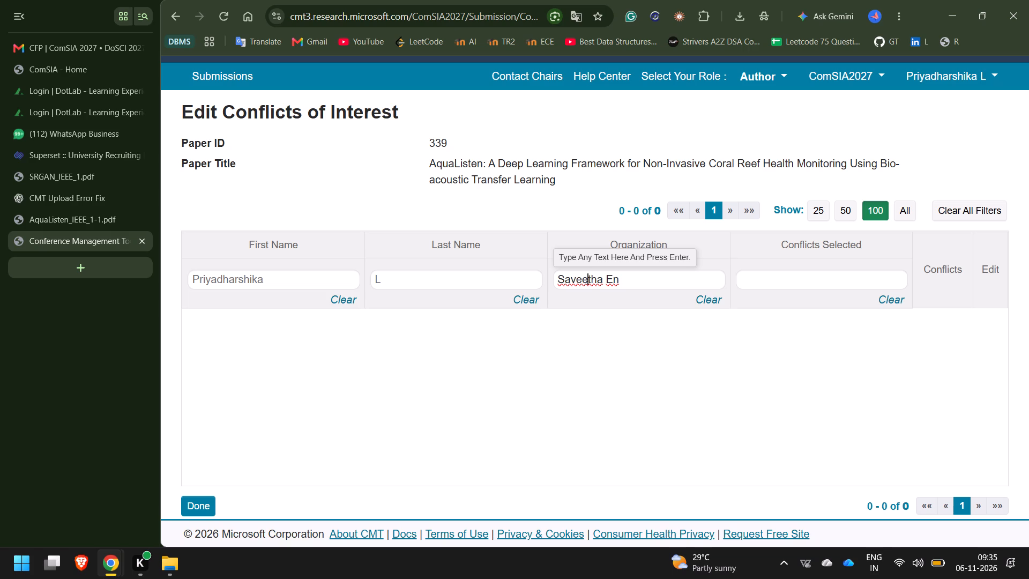
pyautogui.click(639, 280)
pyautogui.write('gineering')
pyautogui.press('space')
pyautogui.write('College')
# Filter the conflicts of interest list to Conflicts Selected "No".
pyautogui.click(776, 279)
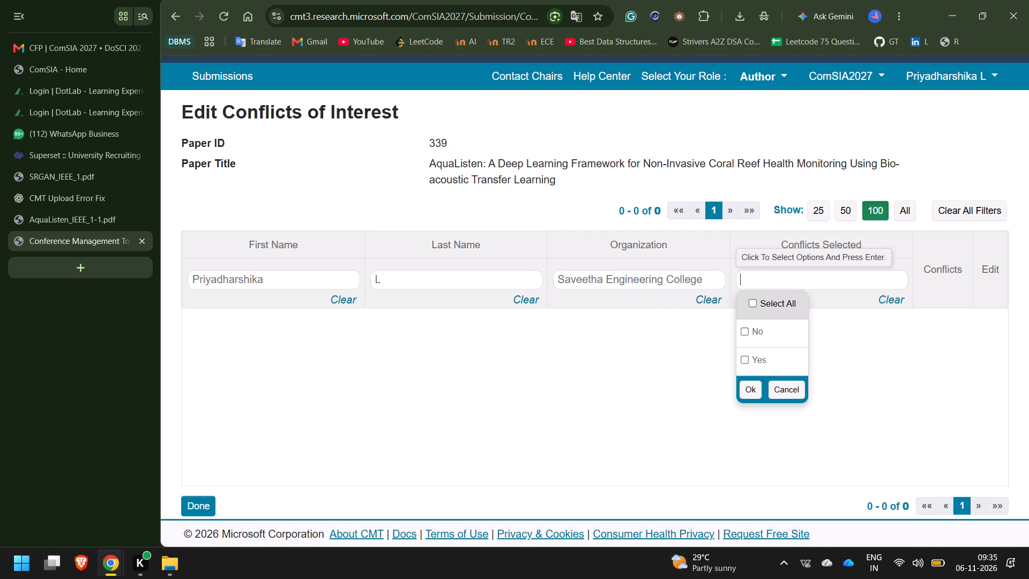
pyautogui.click(743, 333)
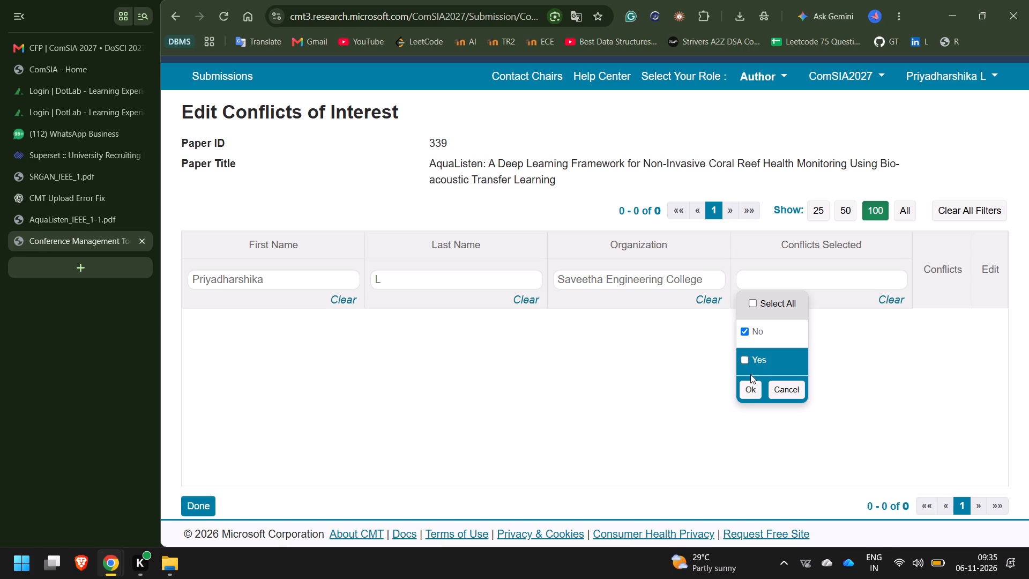
pyautogui.click(748, 386)
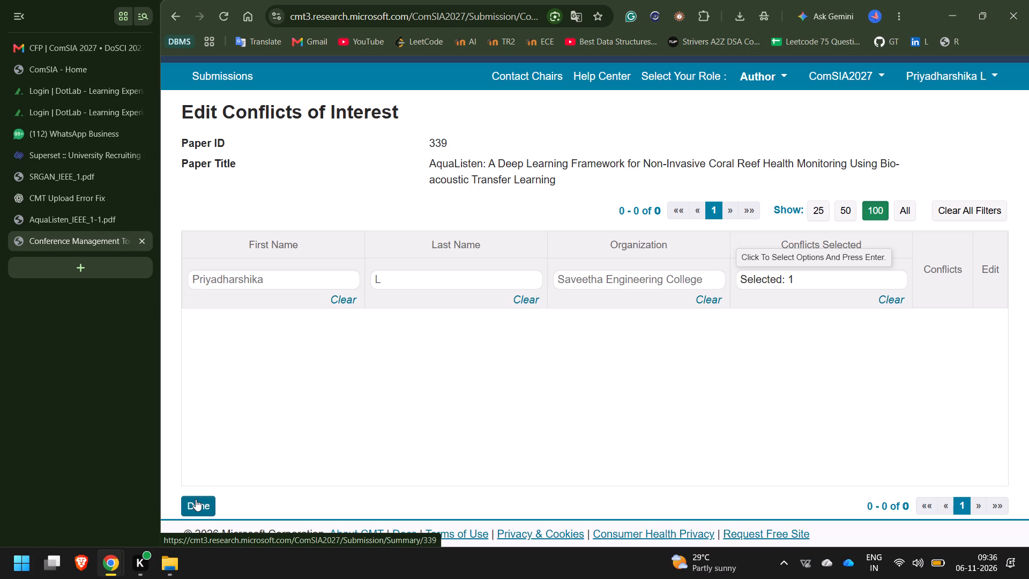
# Finish editing the conflicts of interest and review the submission summary through its authors and submission files.
pyautogui.click(196, 499)
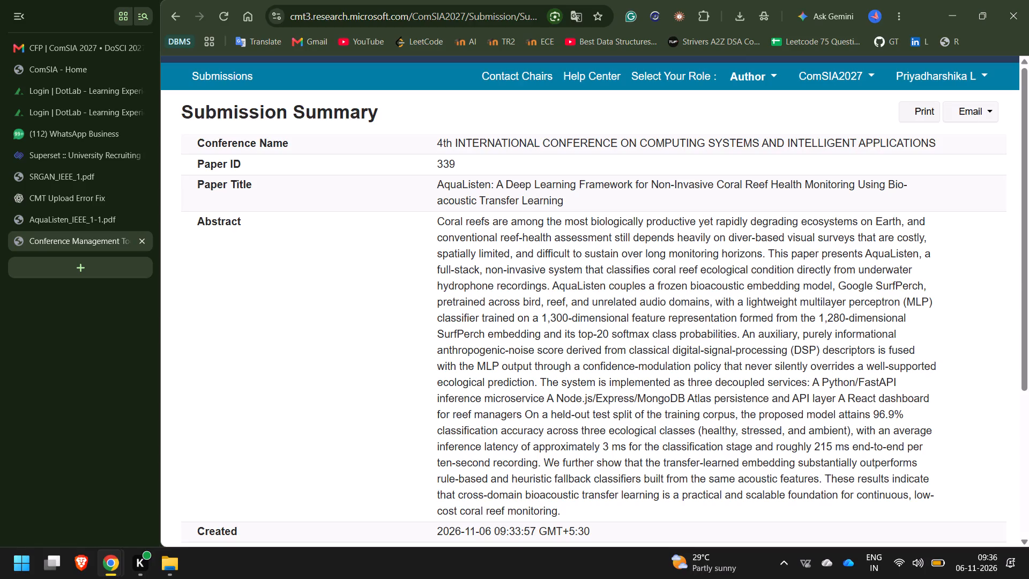
pyautogui.scroll(-4, 752, 405)
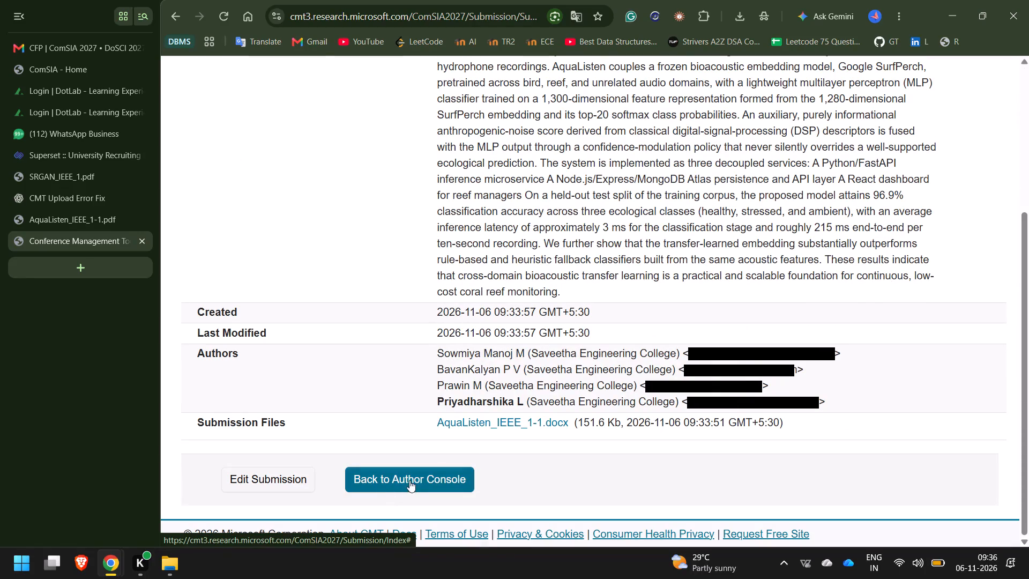
# Upload AquaListen_Supplementary_Doc from the Downloads folder as supplementary material for the AquaListen paper, save it, and check the submission summary's files.
pyautogui.click(407, 478)
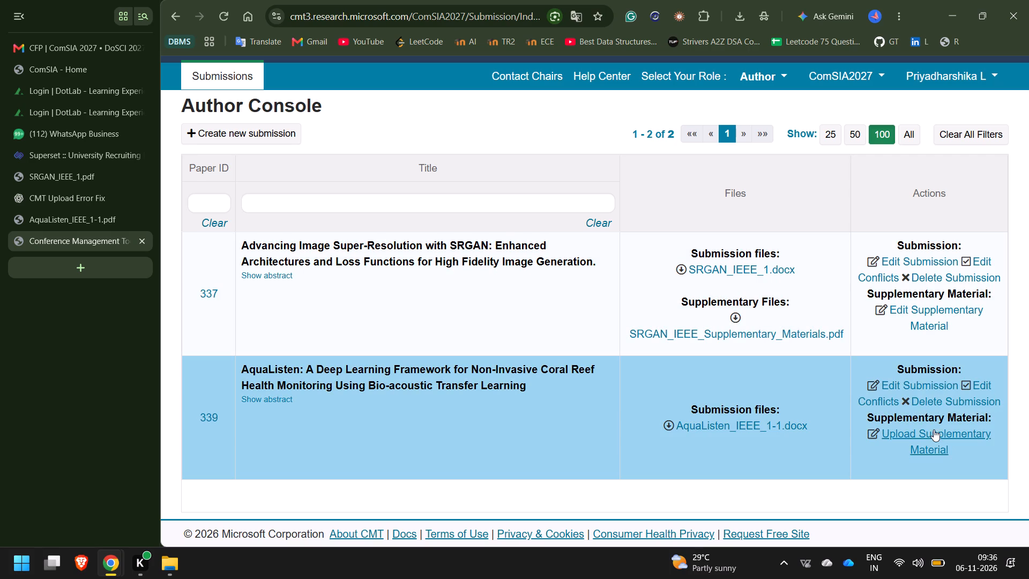
pyautogui.click(931, 431)
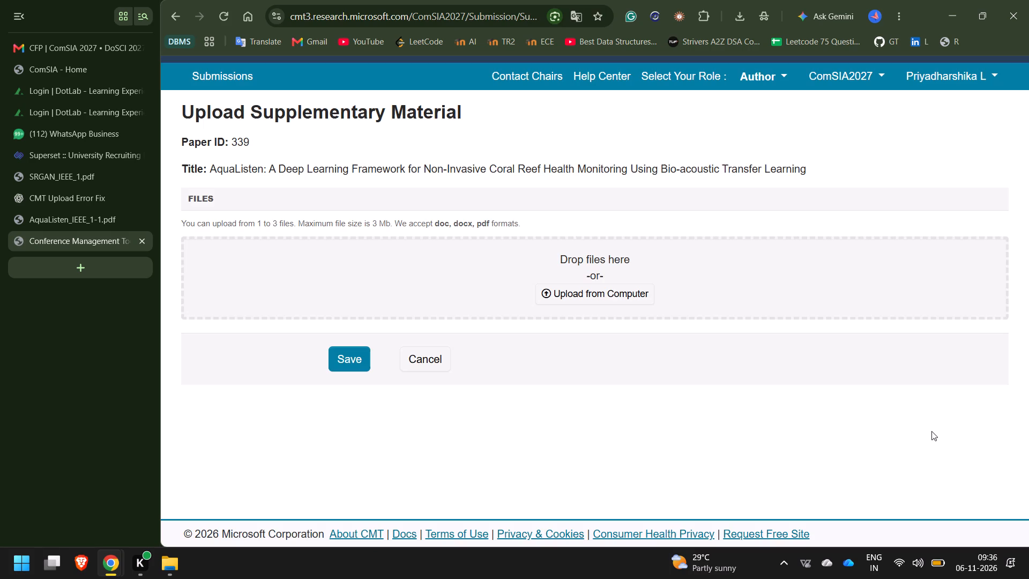
pyautogui.click(595, 298)
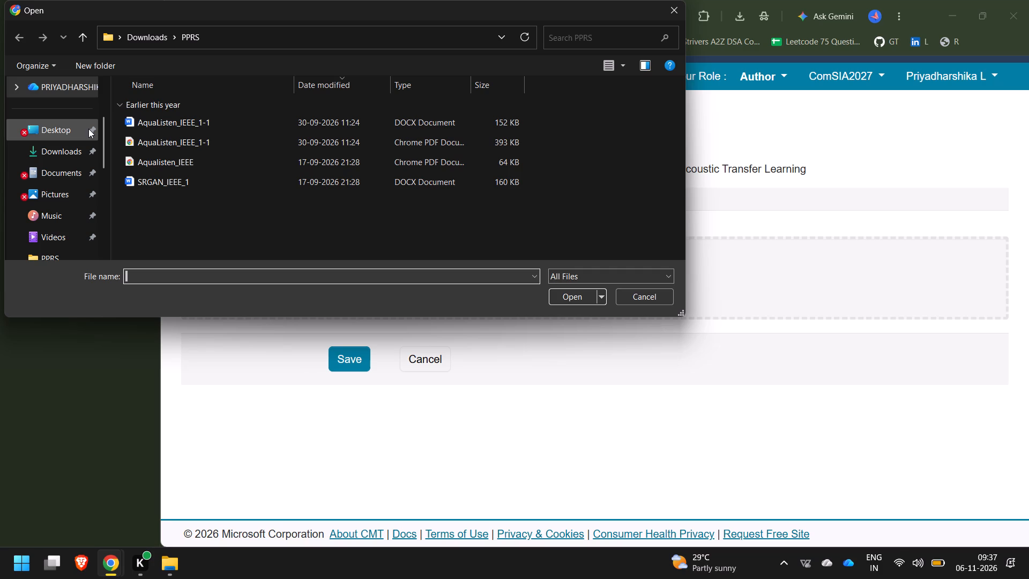
pyautogui.click(163, 127)
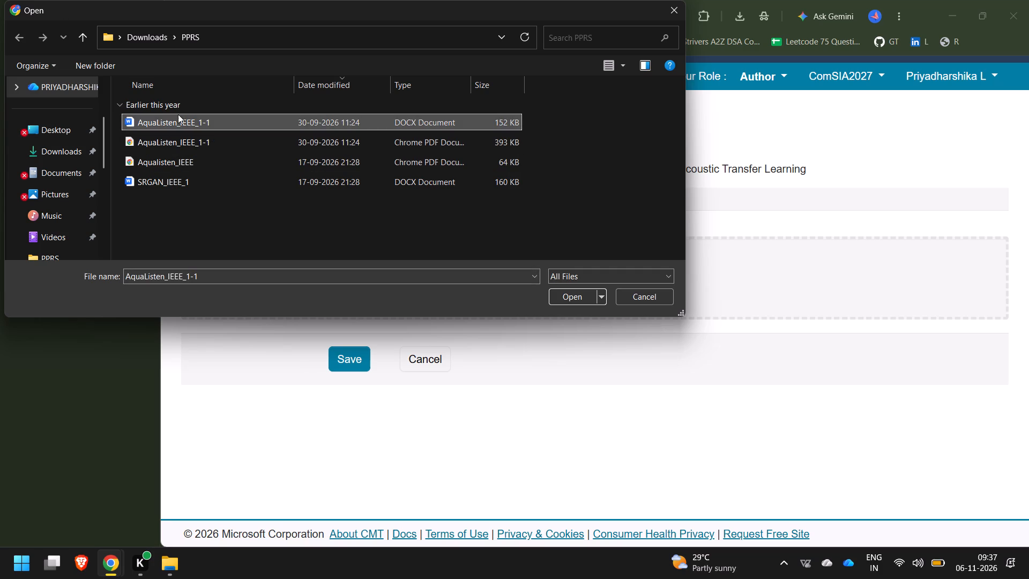
pyautogui.click(143, 35)
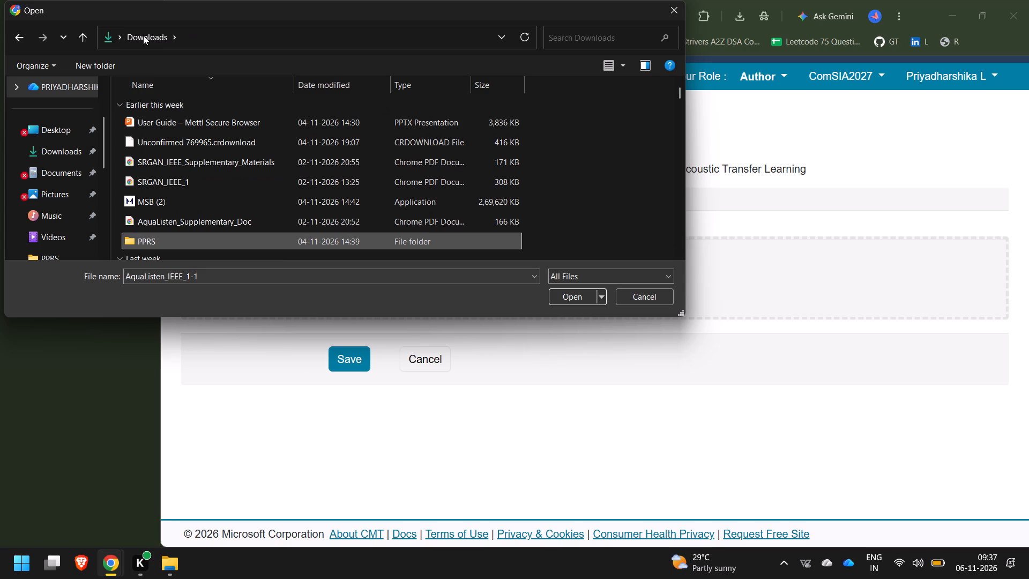
pyautogui.click(251, 219)
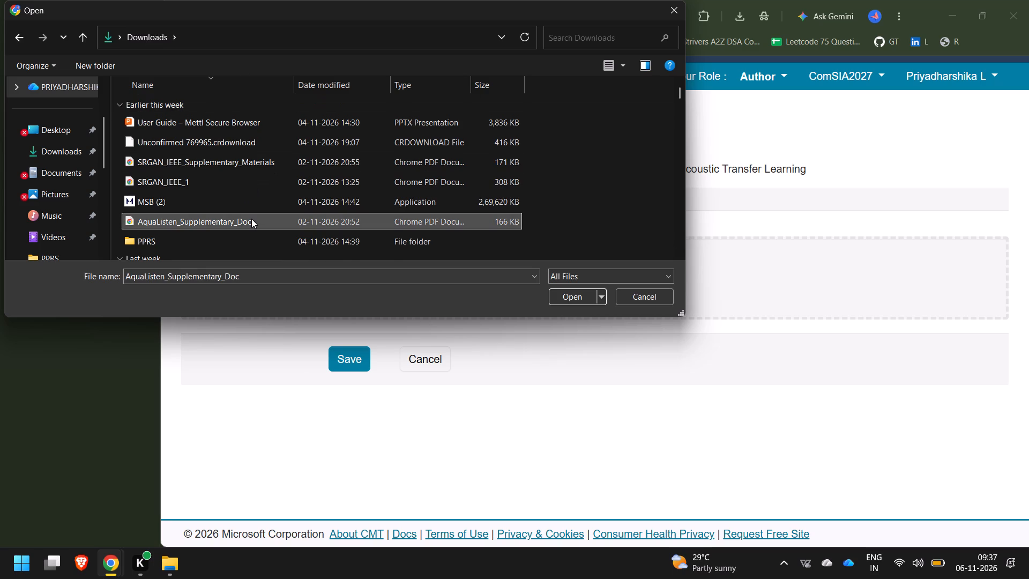
pyautogui.click(579, 295)
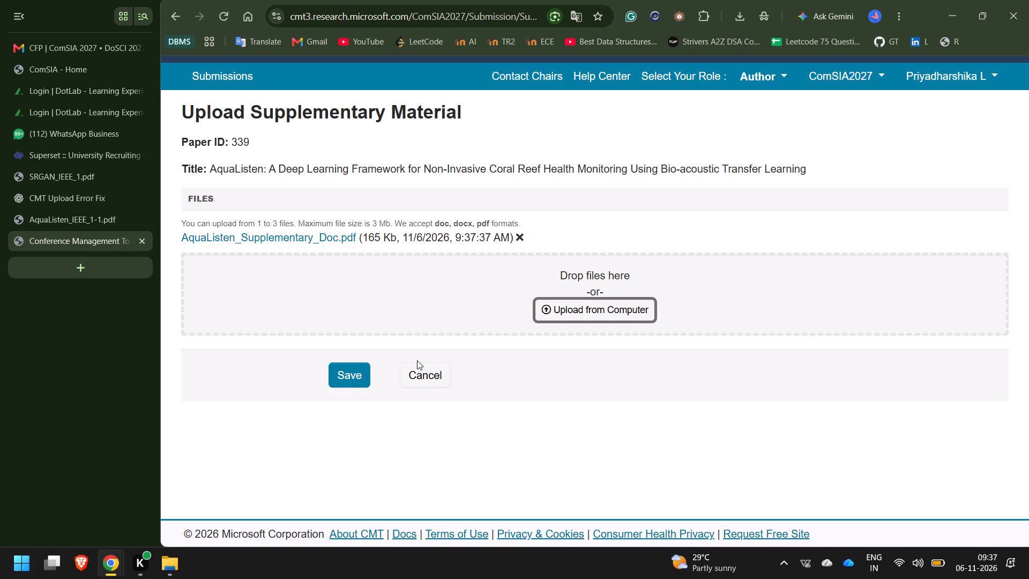
pyautogui.click(354, 377)
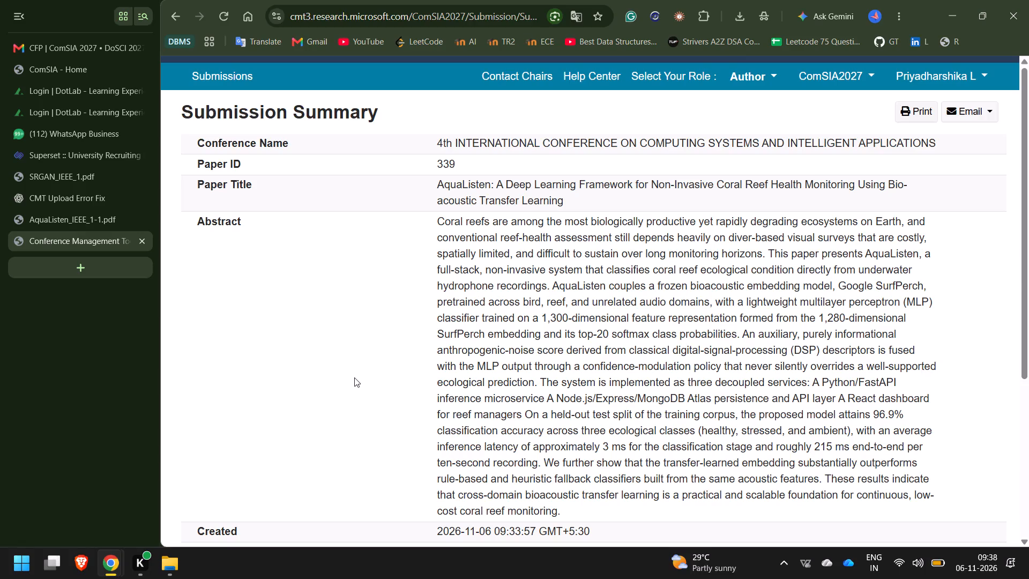
pyautogui.scroll(-3, 523, 315)
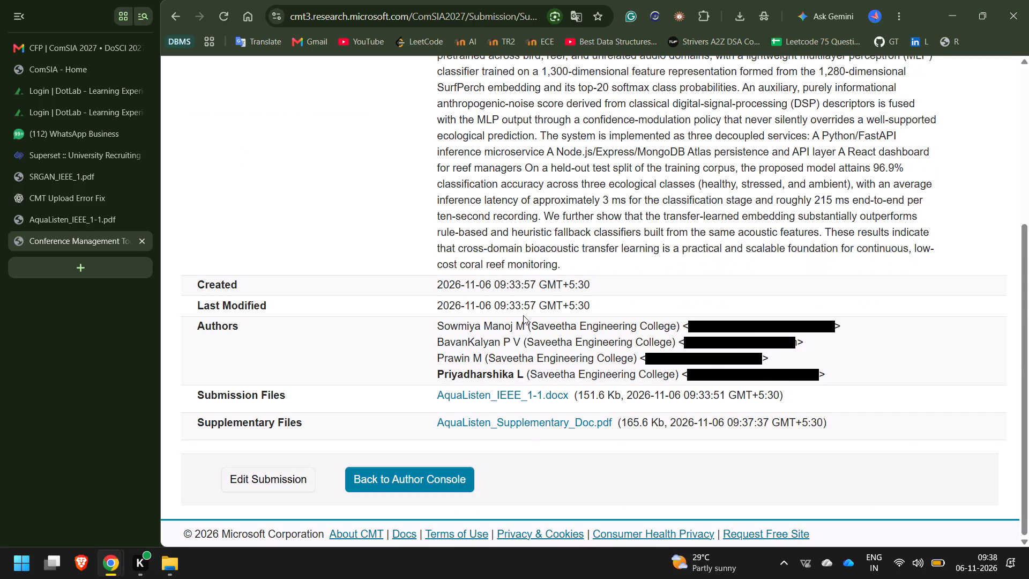
# Return to the Author Console and check the submission and supplementary files listed for the AquaListen paper.
pyautogui.click(421, 474)
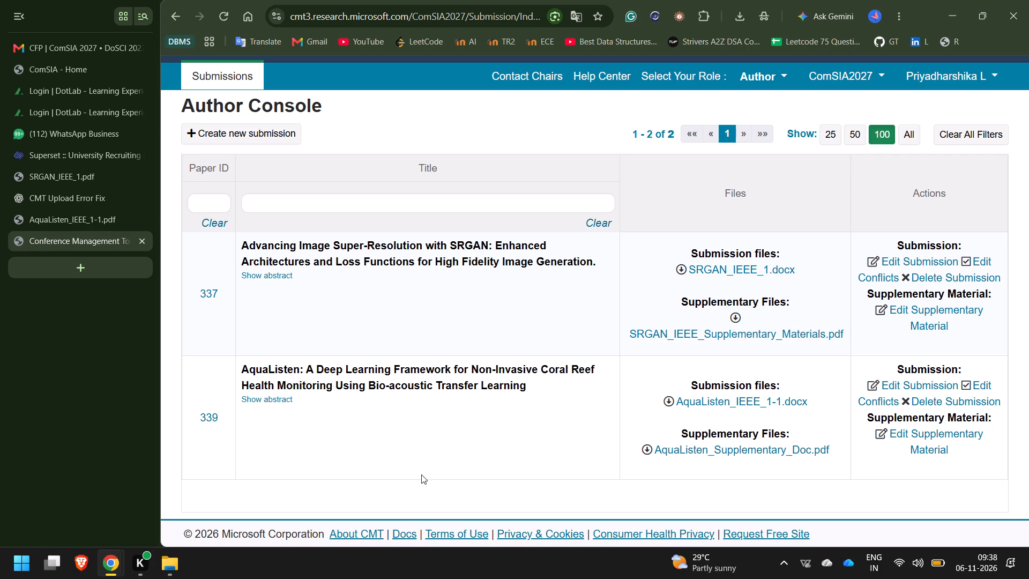
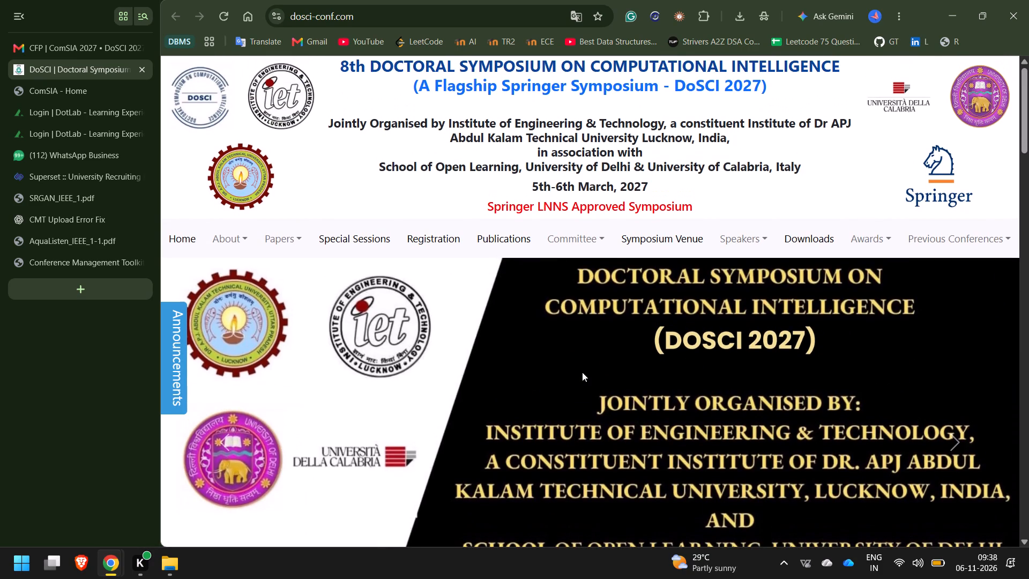
# Find the DoSCI 2027 site's Paper Submission page and follow its link to the Microsoft CMT Submission Portal.
pyautogui.scroll(-4, 743, 388)
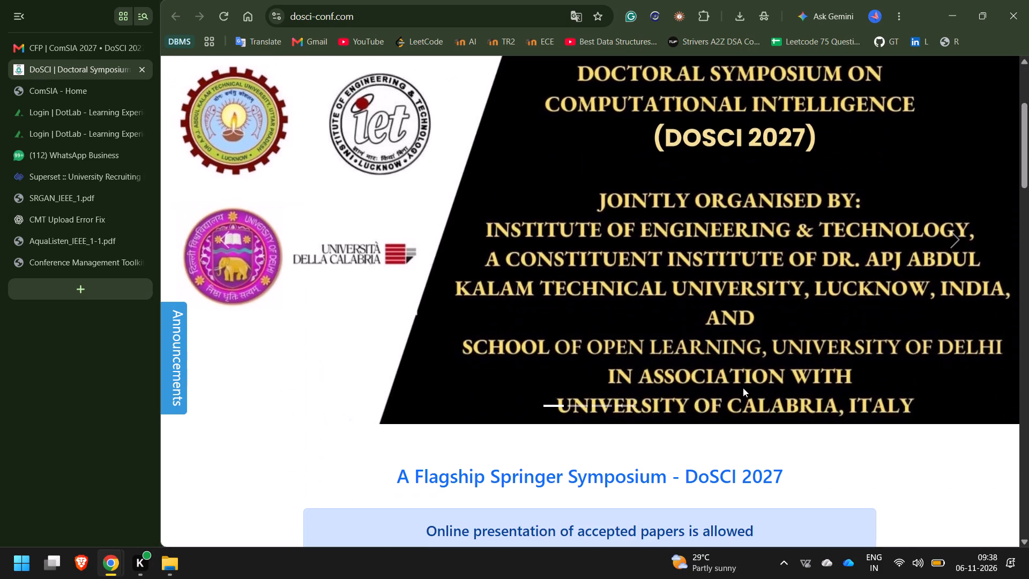
pyautogui.scroll(2, 743, 388)
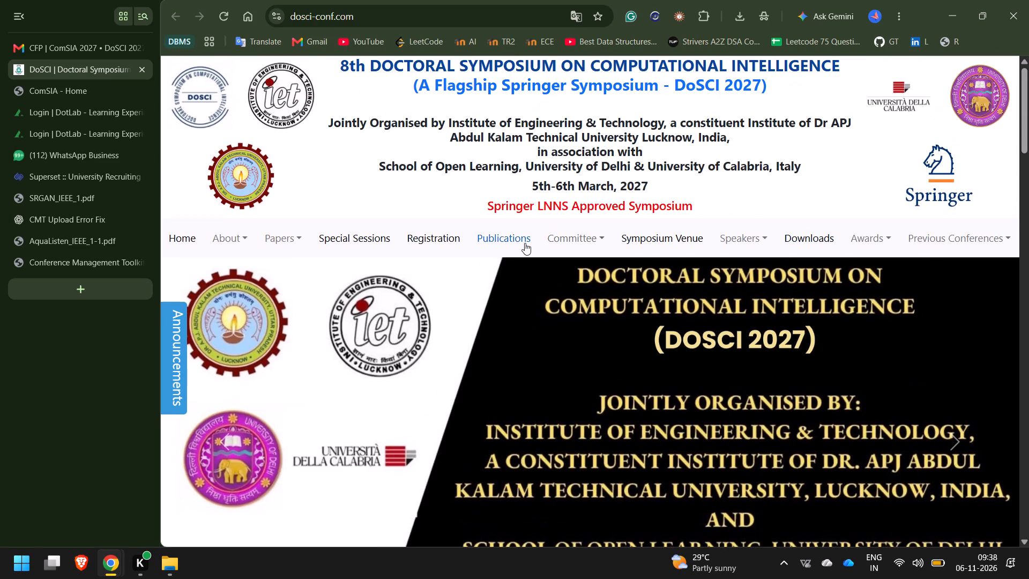
pyautogui.click(287, 246)
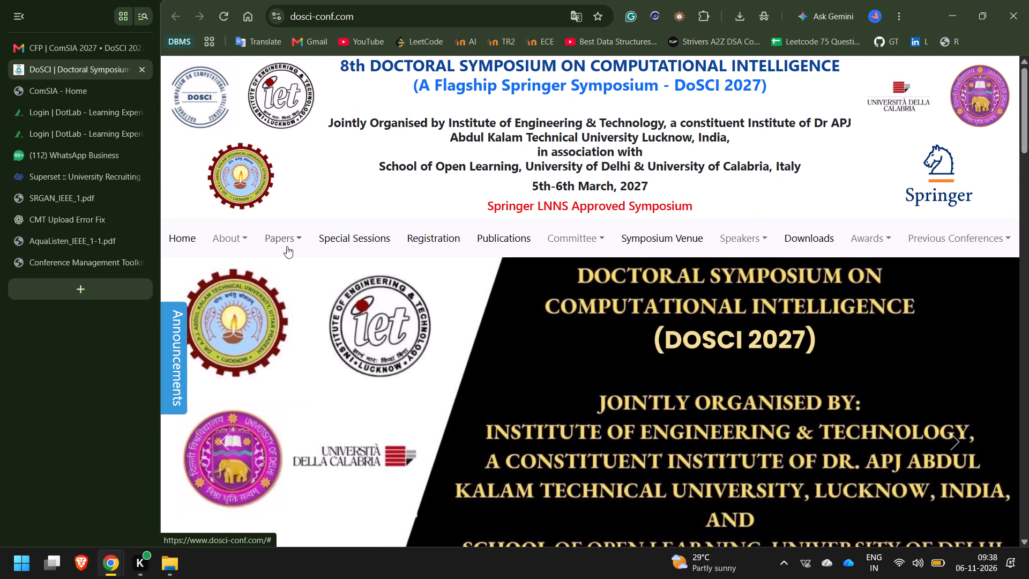
pyautogui.click(303, 292)
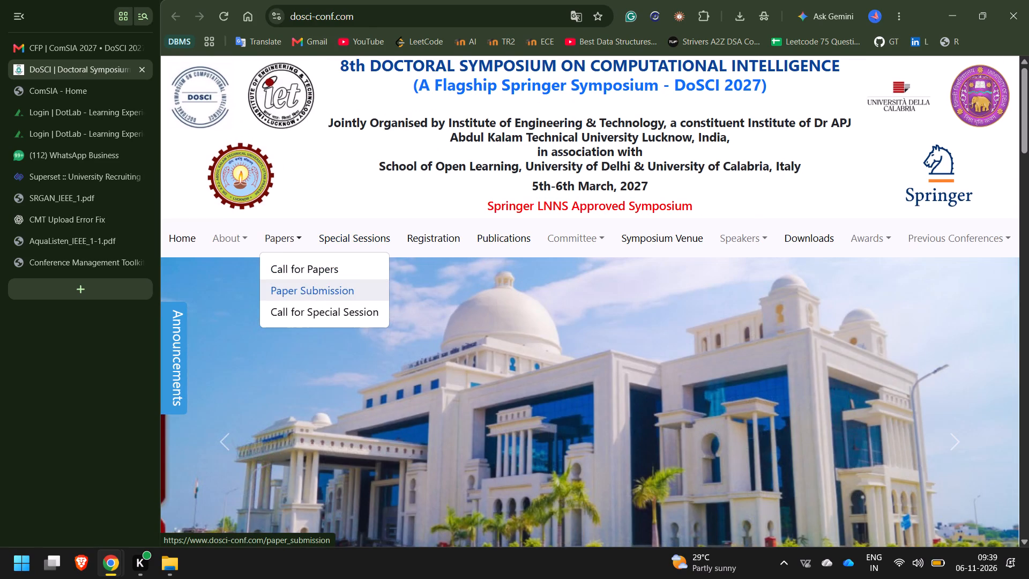
pyautogui.scroll(-2, 625, 337)
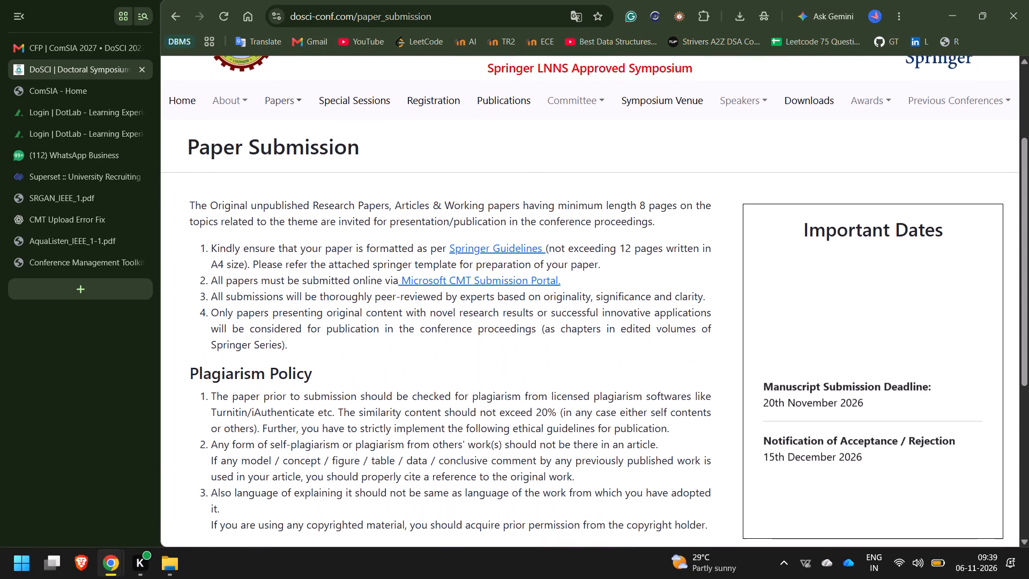
pyautogui.scroll(-1, 625, 337)
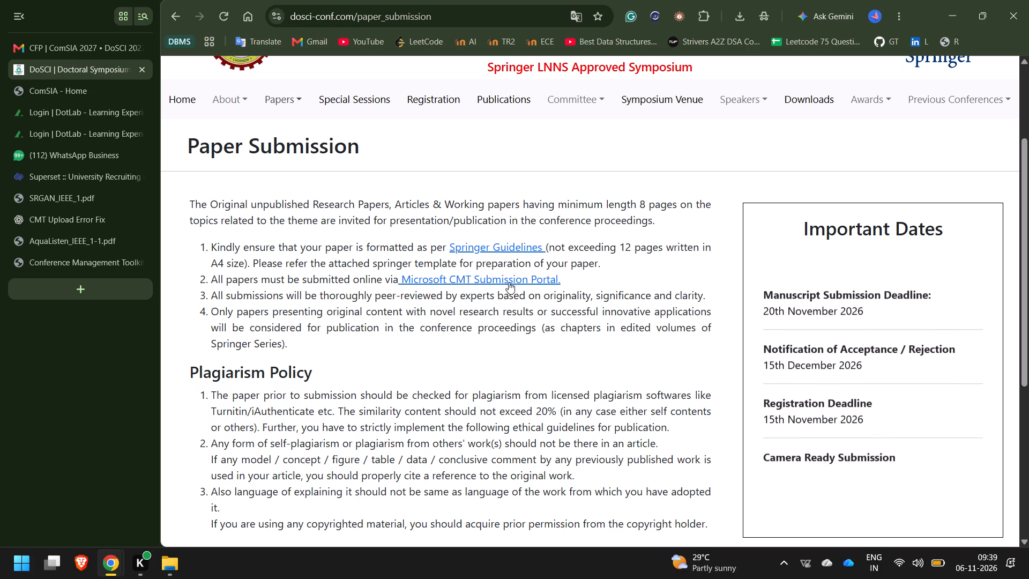
pyautogui.click(507, 279)
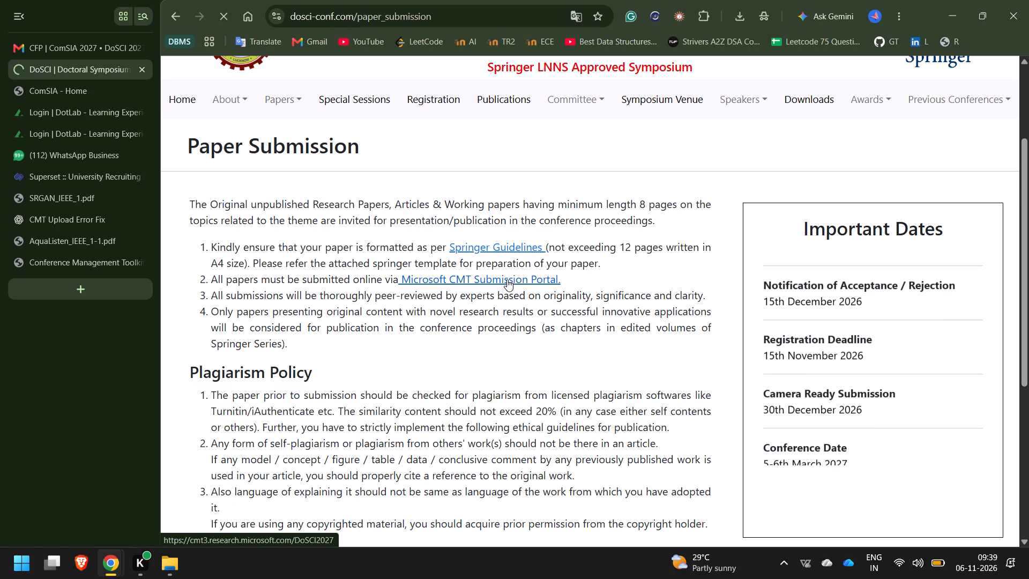
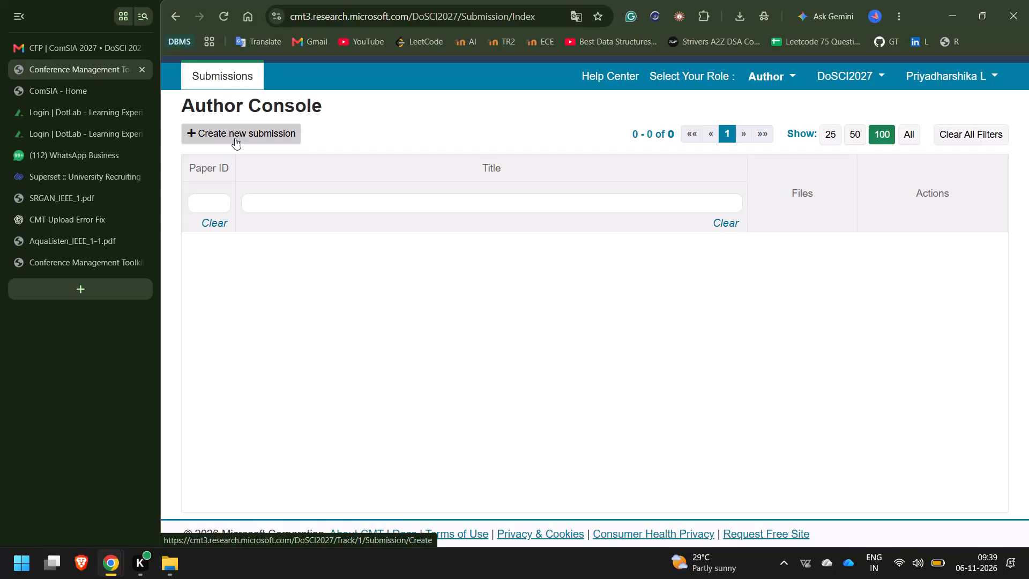
# Start a new paper submission for DoSCI2027 from the Author Console.
pyautogui.click(235, 138)
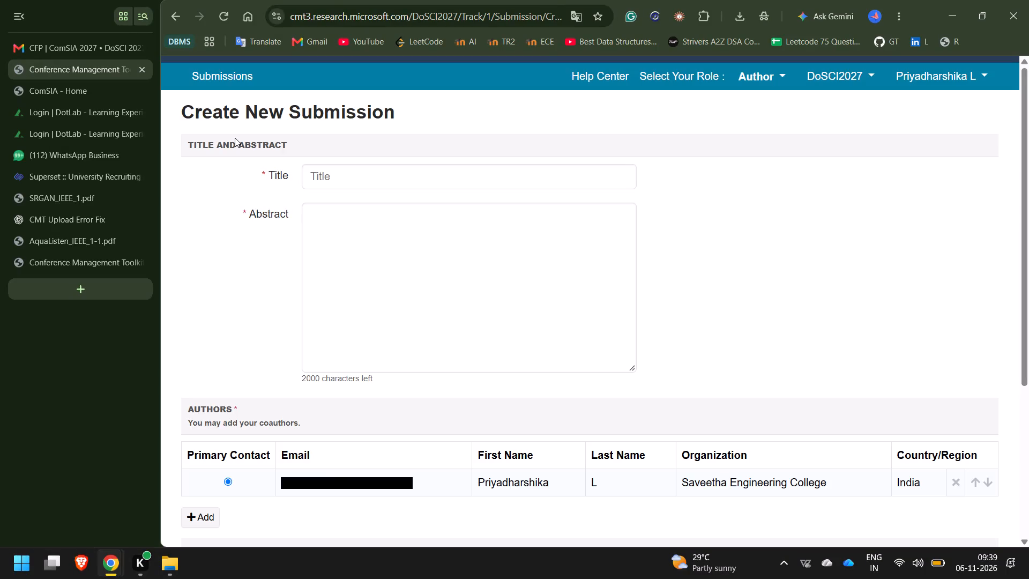